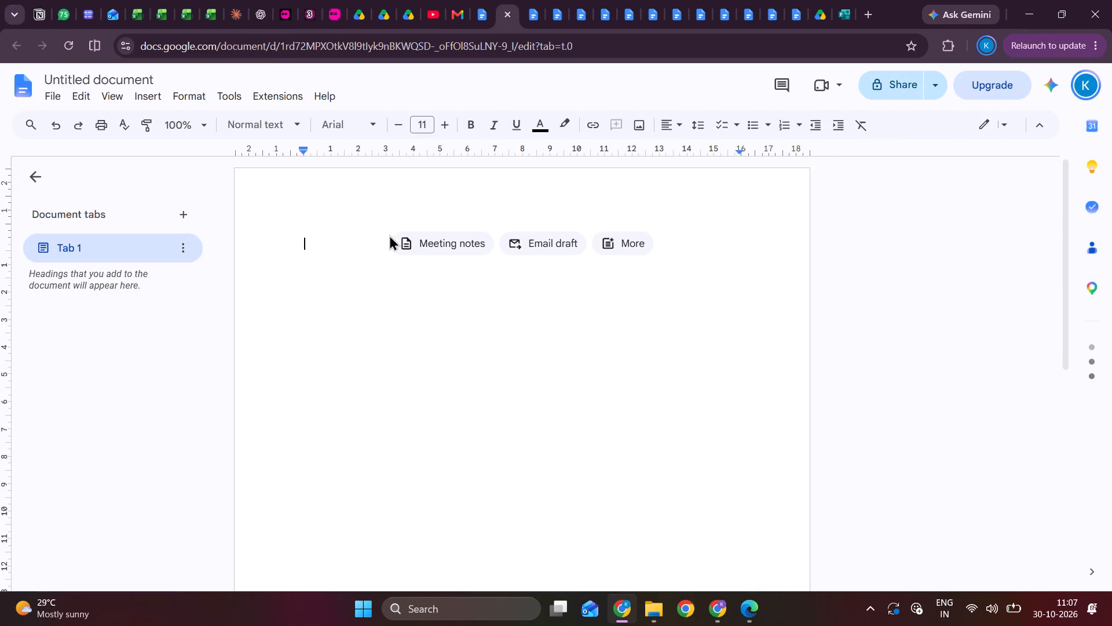
left_click(346, 236)
key("ctrl+v")
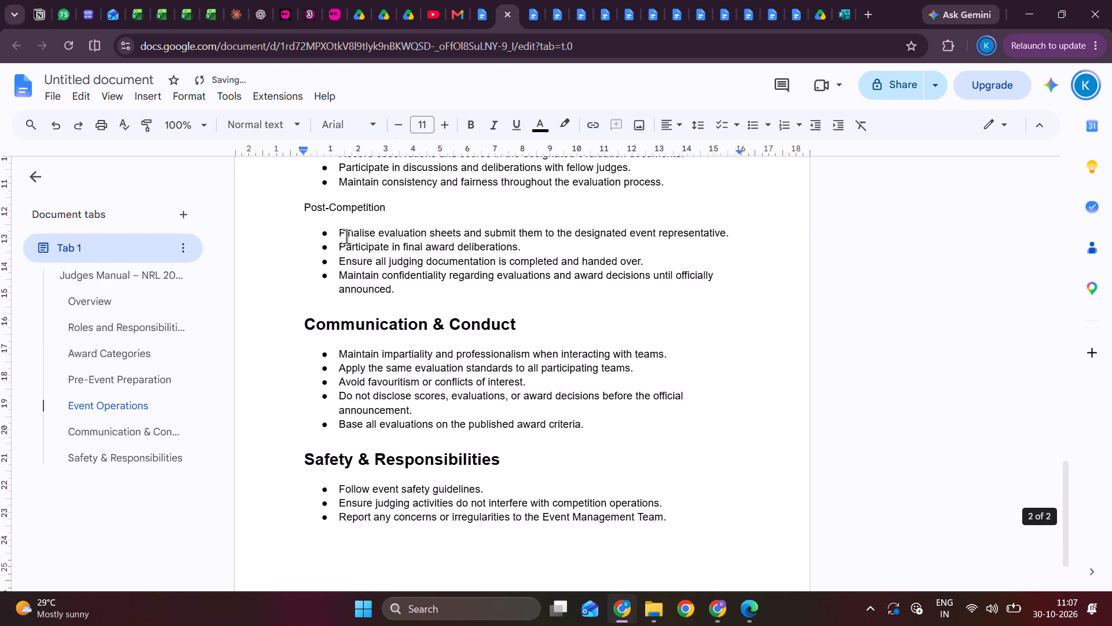
Set the font of the whole Judges Manual to Times New Roman.
scroll(346, 236, "up", 1)
key("ctrl+a")
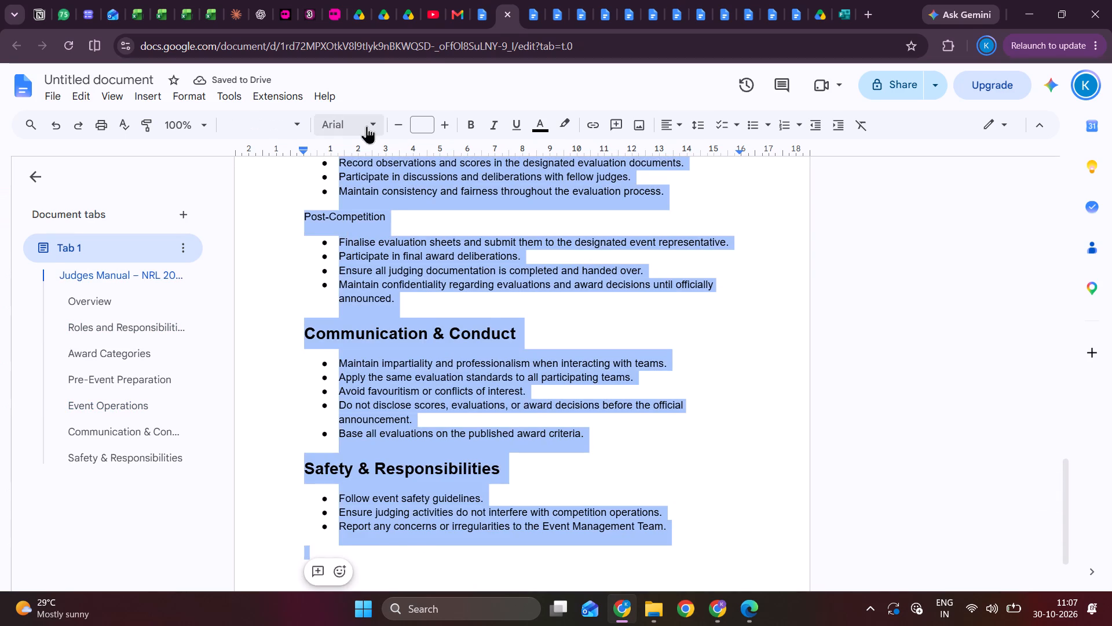
left_click(367, 126)
left_click(375, 201)
Justify the text of the whole Judges Manual.
left_click(690, 131)
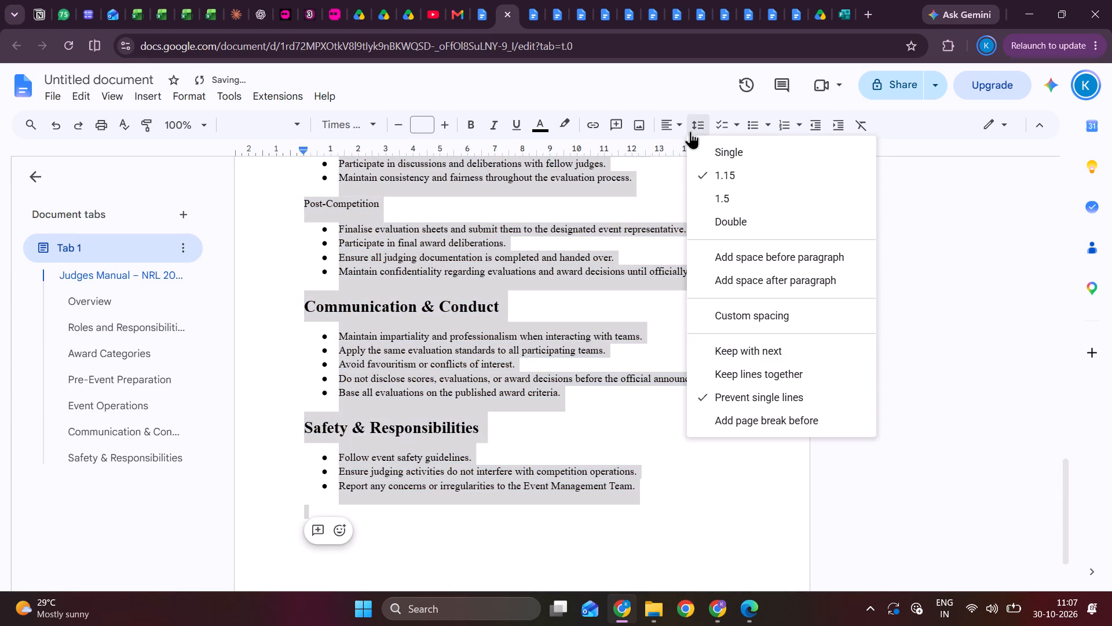
left_click(664, 123)
left_click(729, 145)
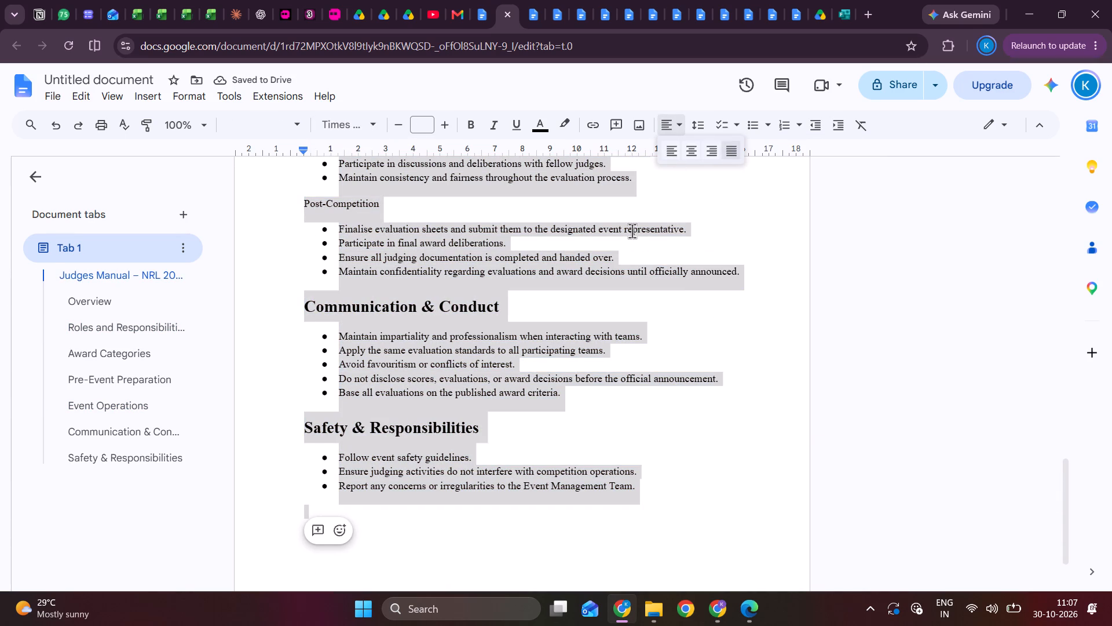
Give the Roles and Responsibilities table a 0.5 pt black border through the table options.
scroll(632, 231, "up", 10)
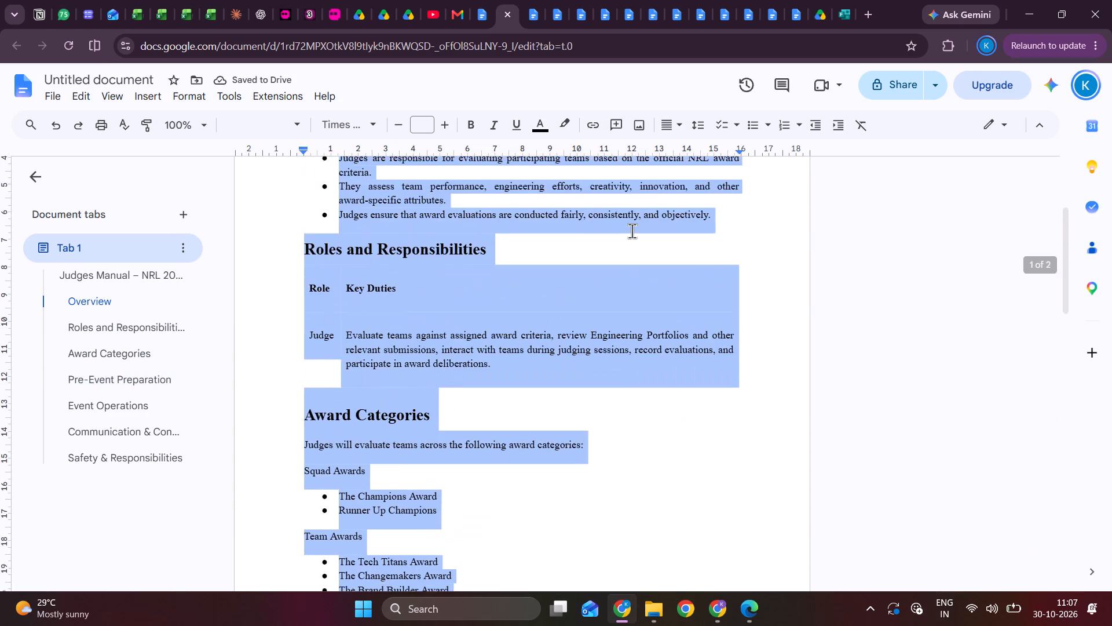
scroll(632, 231, "up", 2)
scroll(632, 231, "down", 1)
left_click(632, 231)
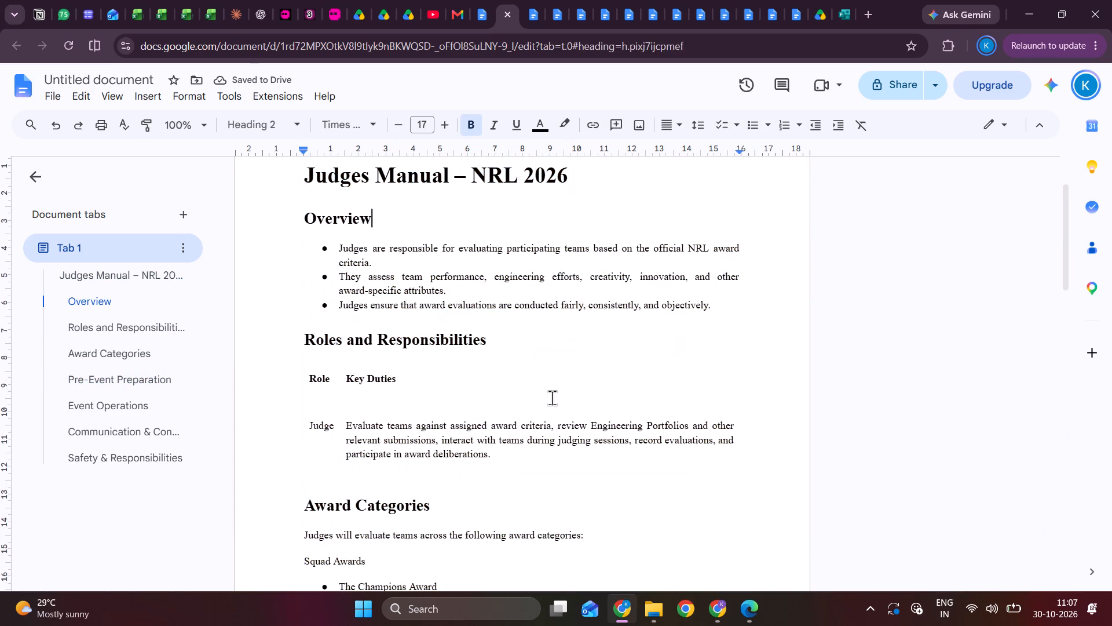
left_click(551, 395)
right_click(551, 395)
scroll(634, 581, "down", 1)
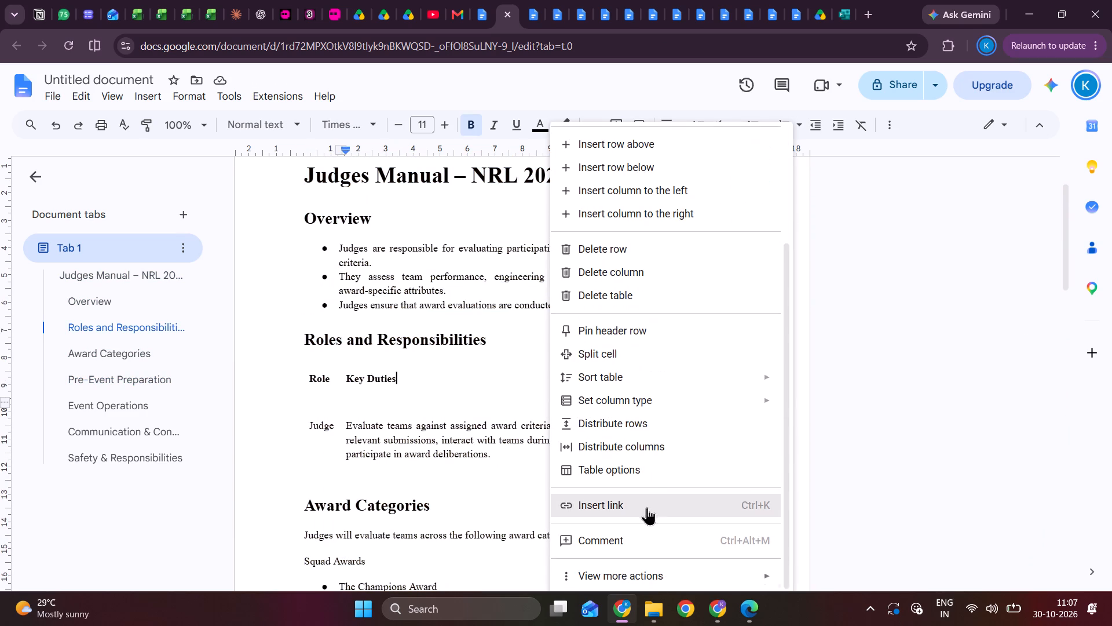
left_click(648, 479)
left_click(931, 412)
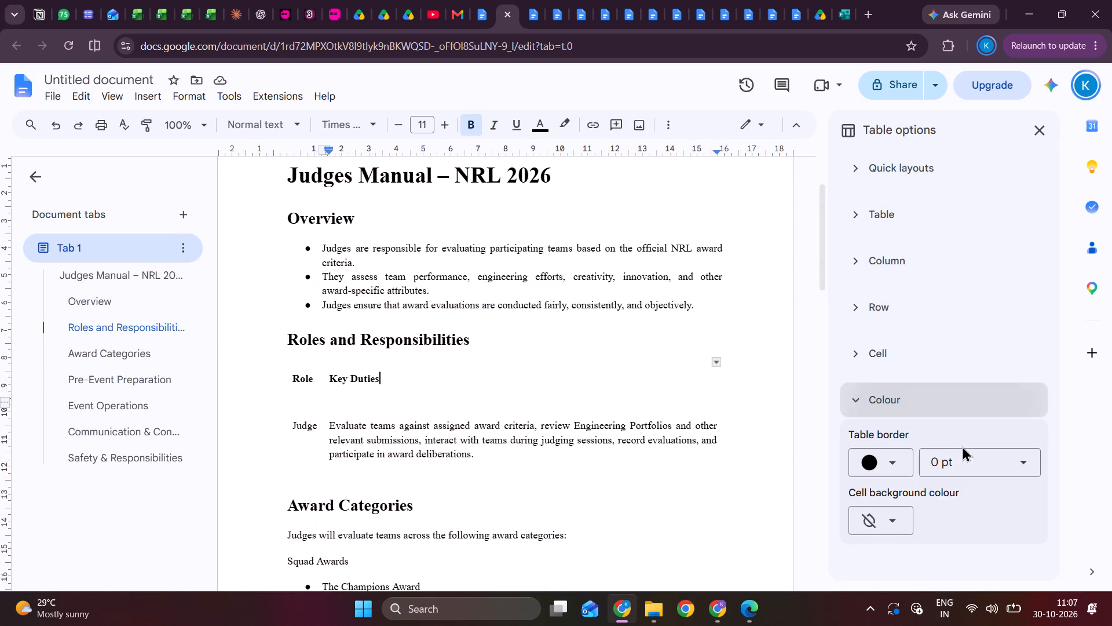
left_click(963, 447)
left_click(978, 475)
left_click(967, 267)
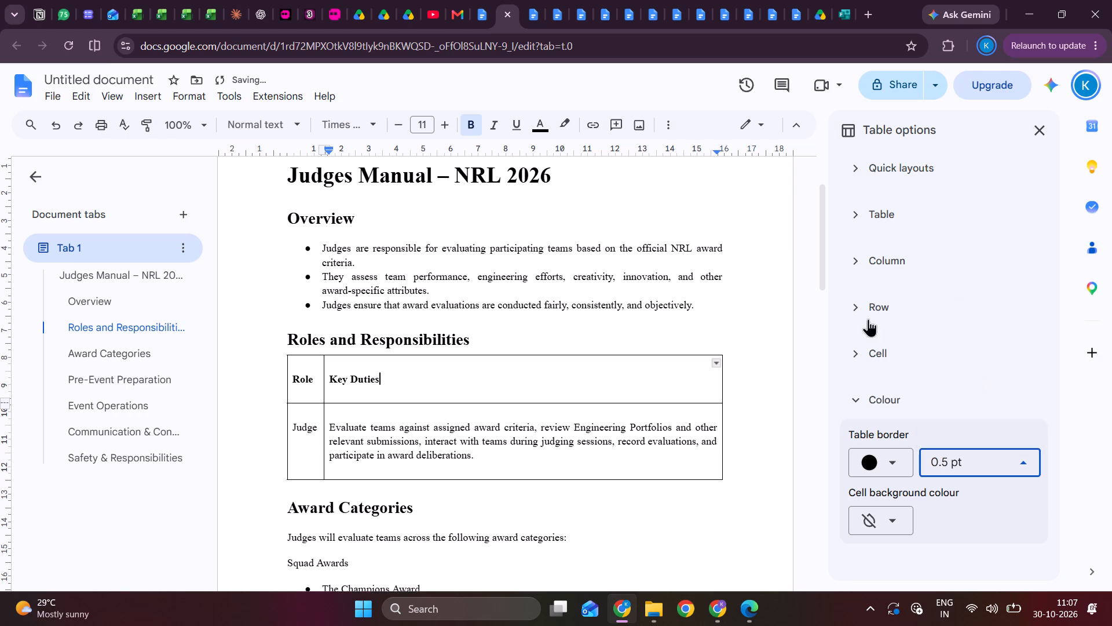
left_click(663, 476)
Centre the header cells Role and Key Duties in the Roles and Responsibilities table and dismiss the table options.
left_click_drag(438, 377, 328, 382)
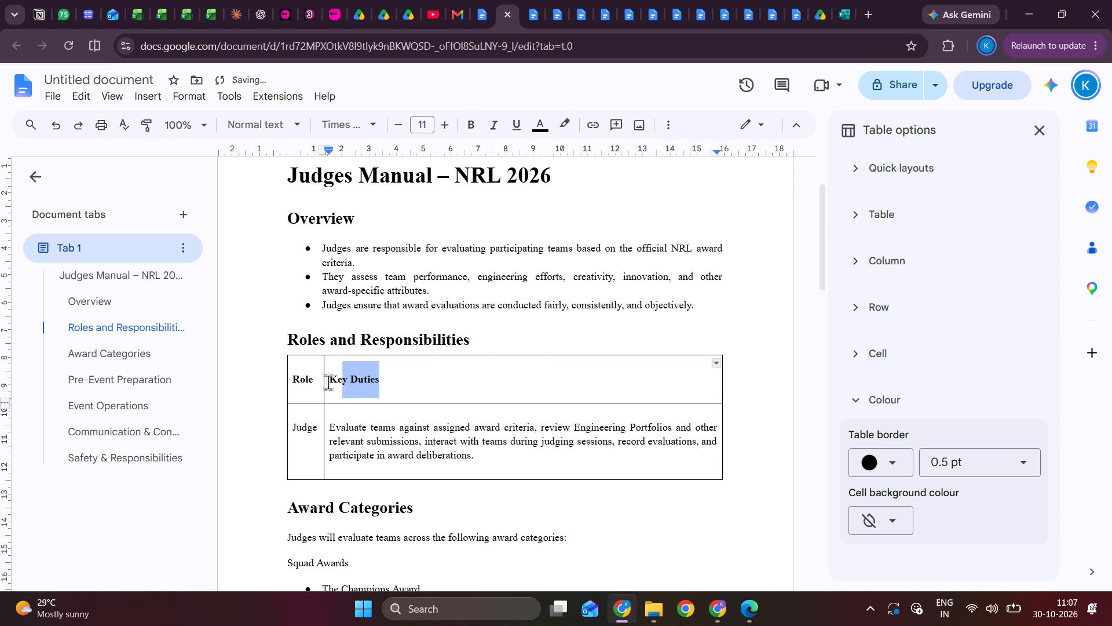
left_click_drag(328, 382, 305, 383)
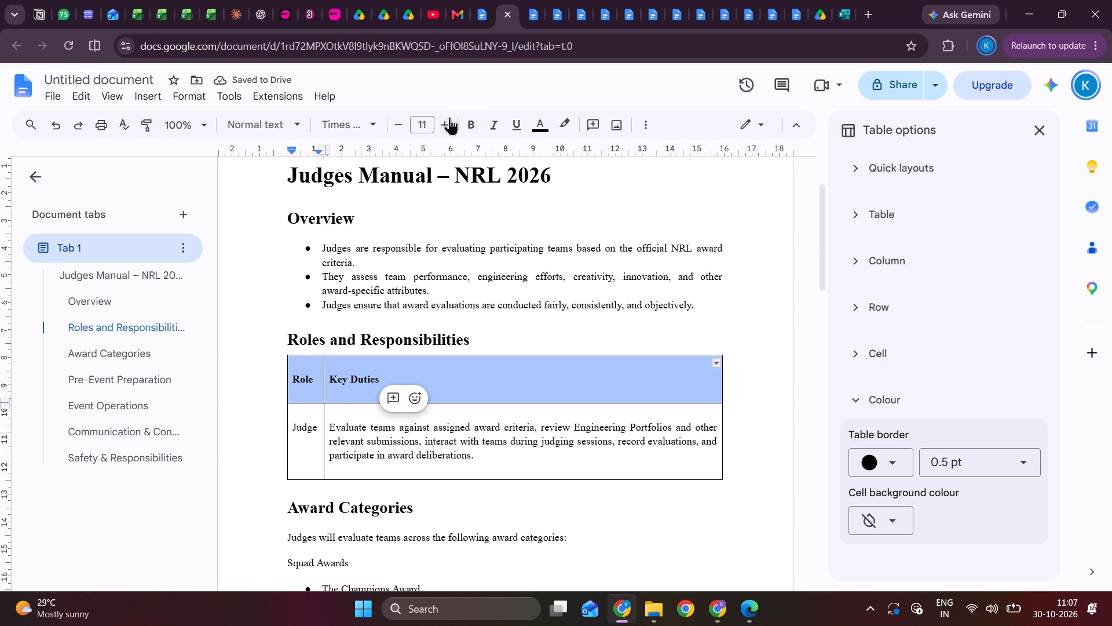
left_click(1047, 135)
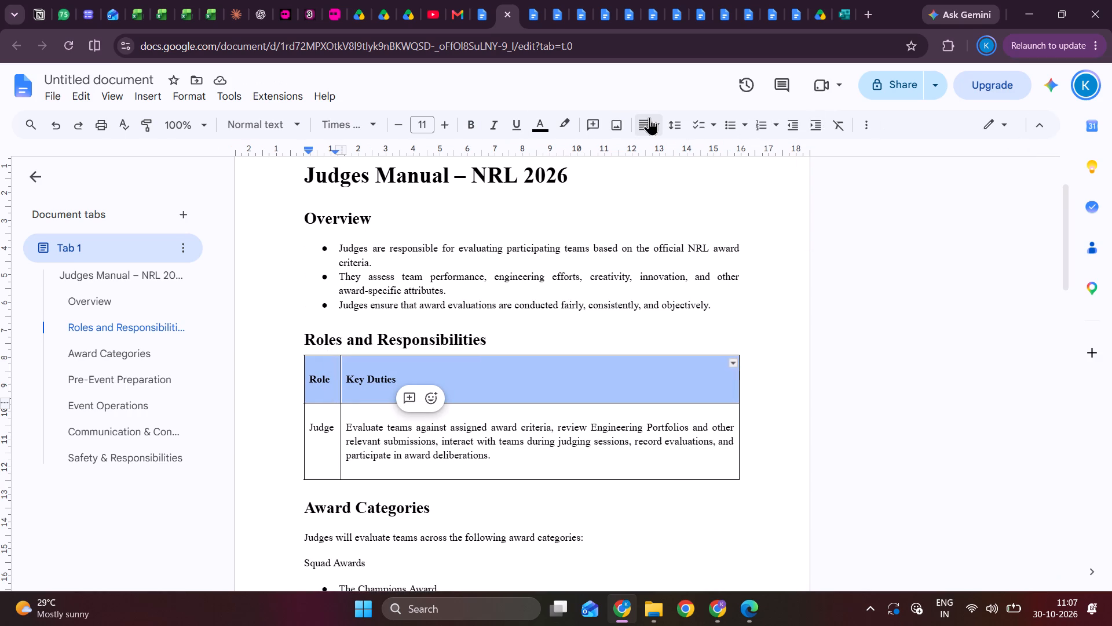
left_click(649, 117)
left_click(672, 156)
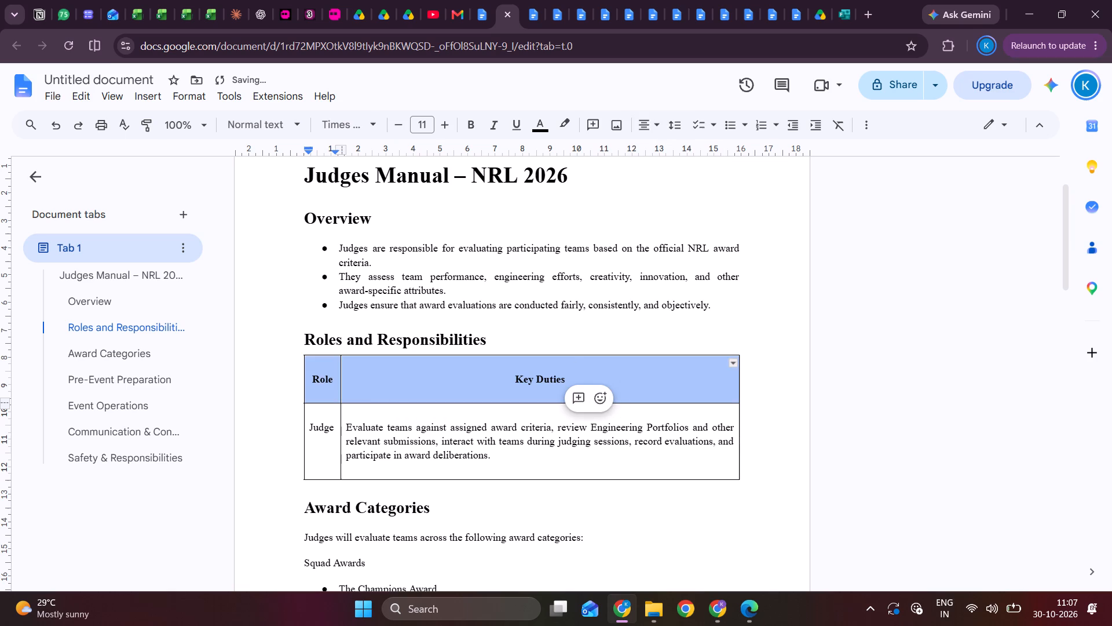
left_click(763, 402)
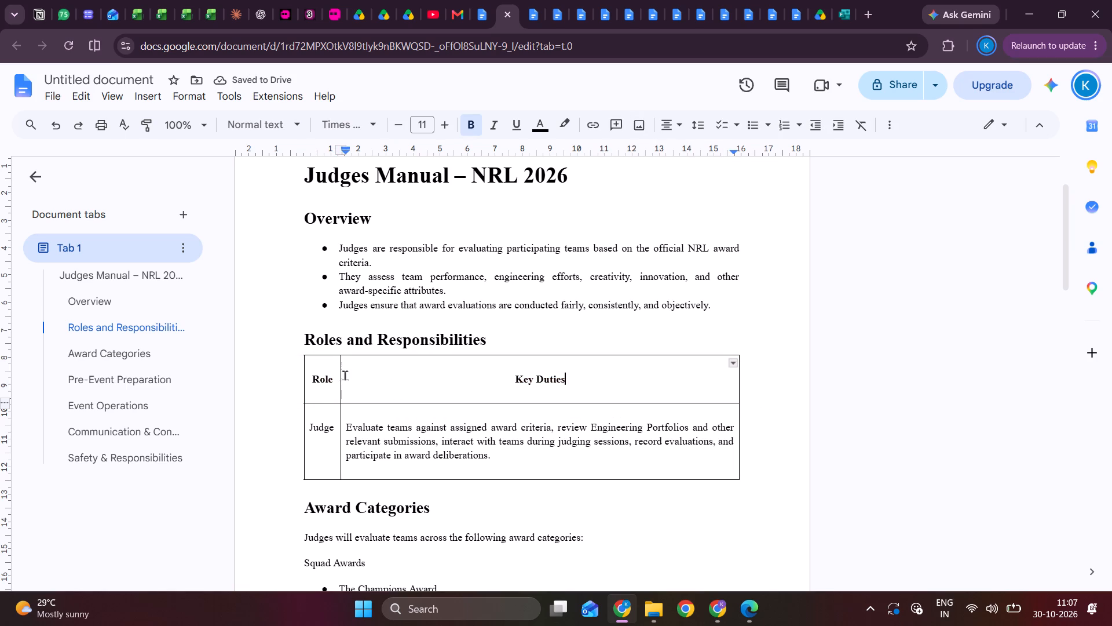
Widen the Role column of the table to about 2.4 cm, narrowing Key Duties accordingly.
left_click_drag(342, 375, 351, 375)
left_click_drag(351, 375, 371, 376)
left_click(755, 501)
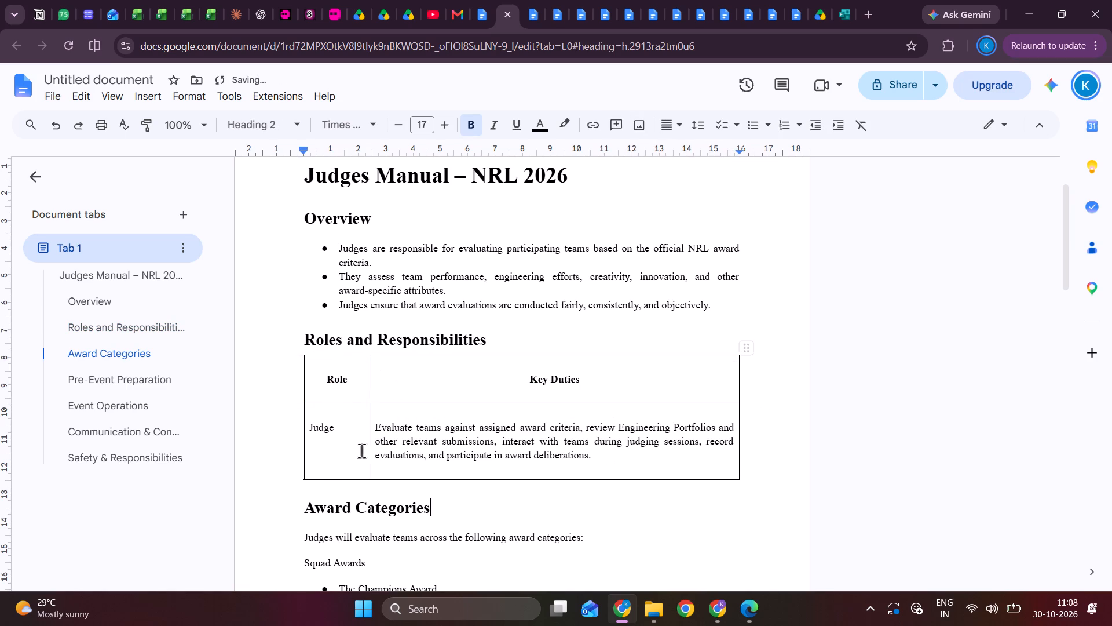
Centre the Judge entry in the Role column of the table.
left_click(330, 464)
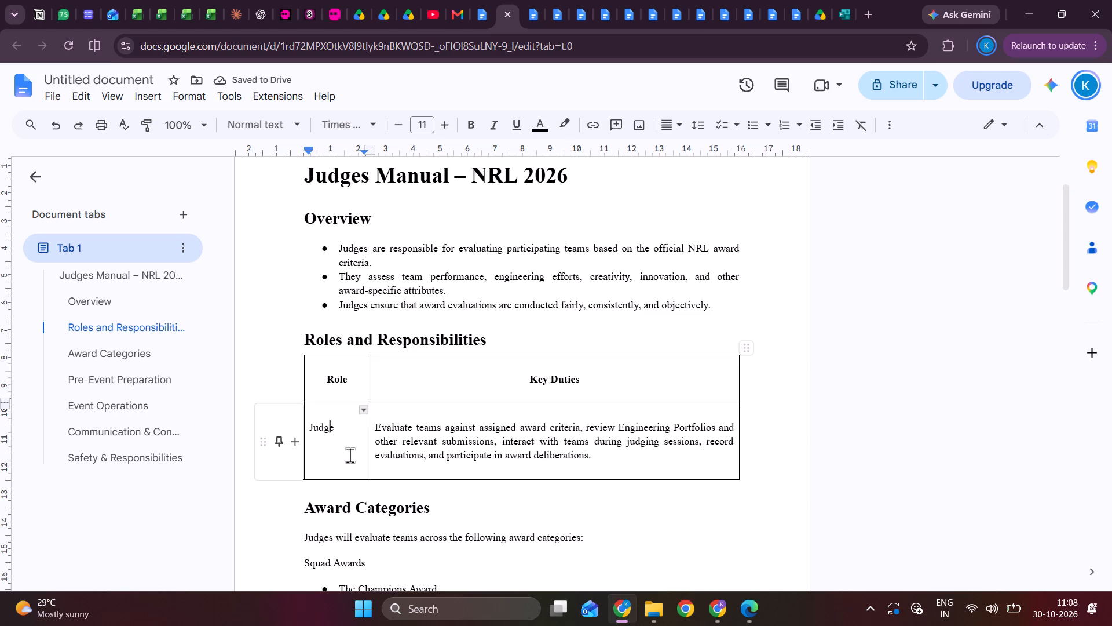
left_click(355, 454)
left_click(216, 487)
left_click_drag(342, 446, 324, 446)
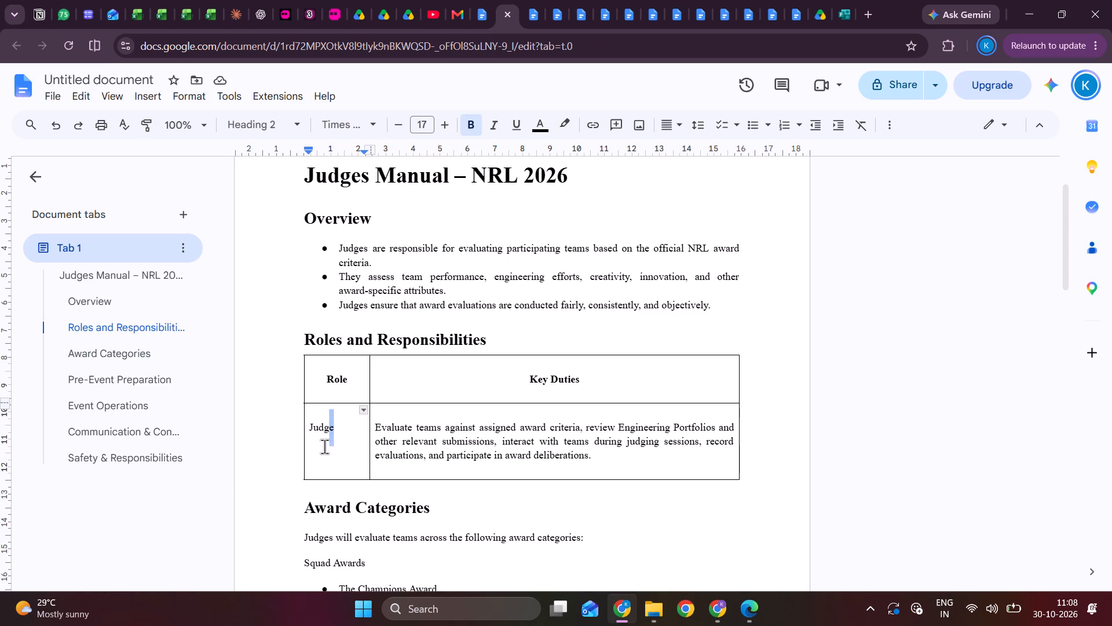
left_click_drag(324, 446, 312, 449)
left_click(277, 478)
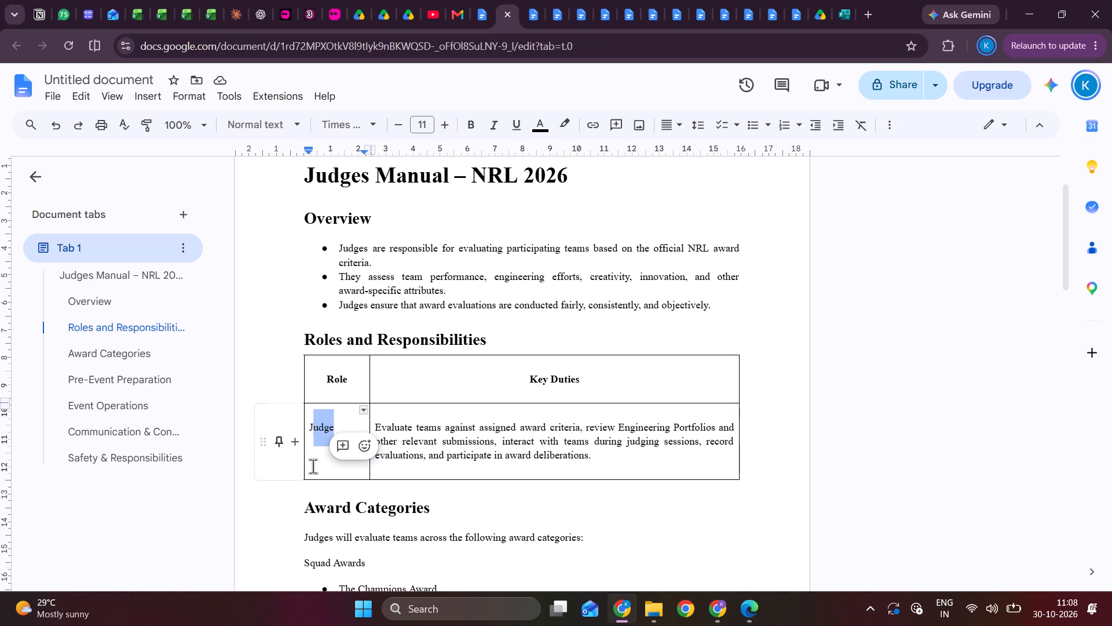
left_click(320, 460)
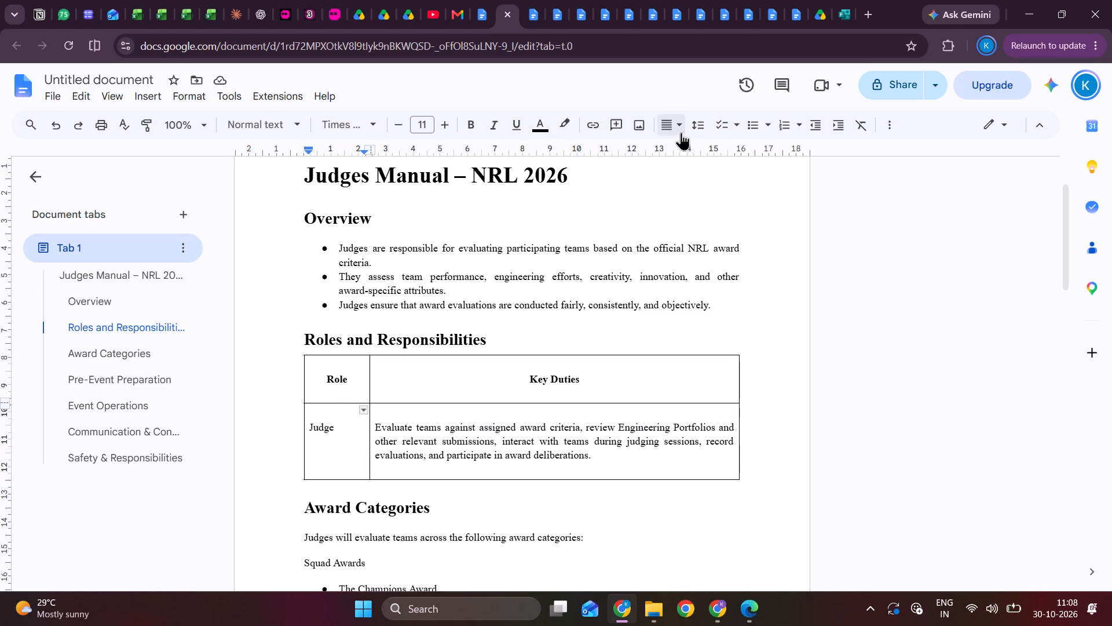
left_click(681, 132)
left_click(689, 142)
left_click(298, 414)
left_click_drag(298, 414, 300, 421)
left_click(282, 367)
left_click(257, 503)
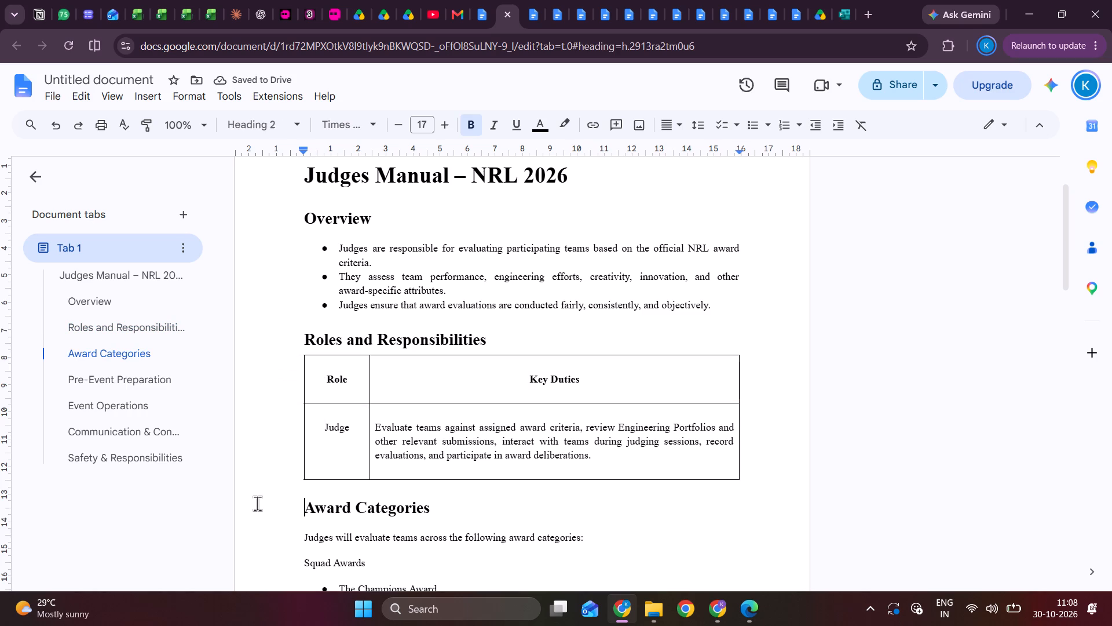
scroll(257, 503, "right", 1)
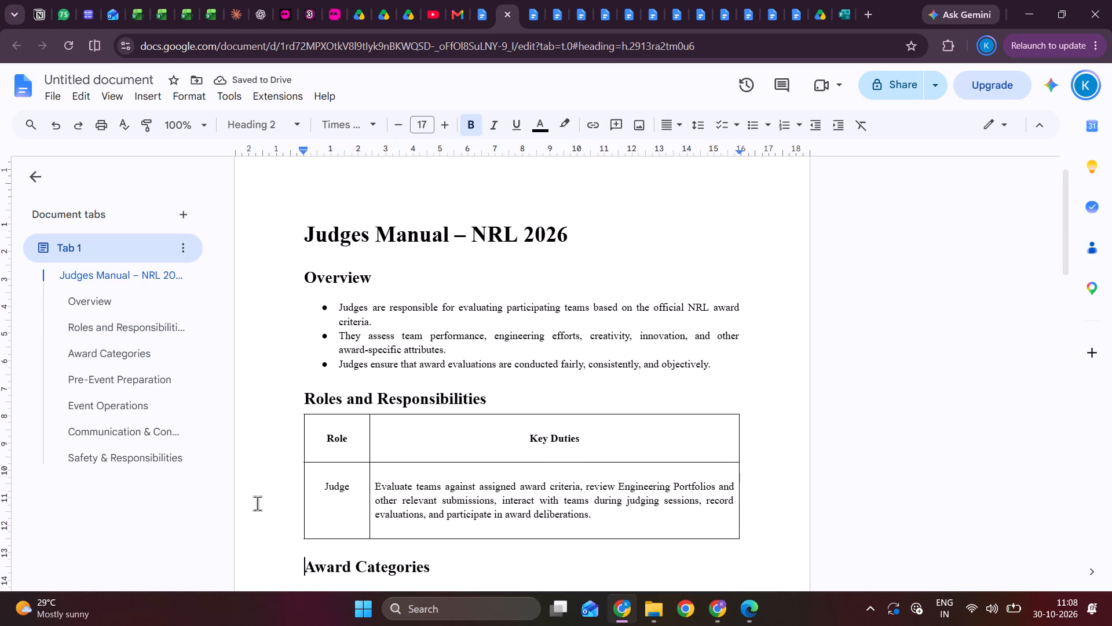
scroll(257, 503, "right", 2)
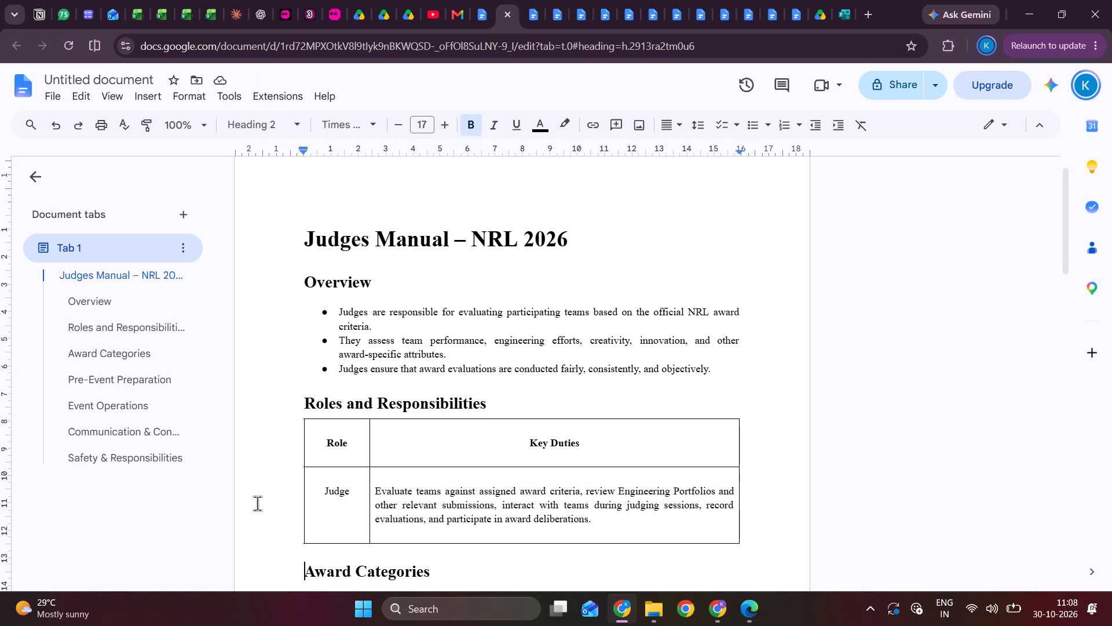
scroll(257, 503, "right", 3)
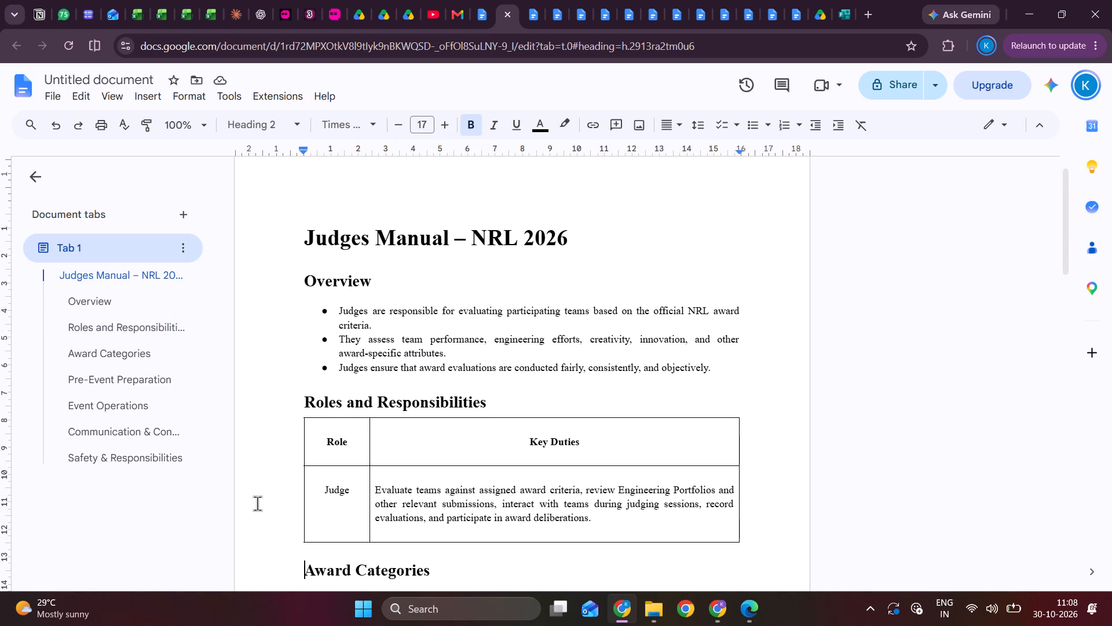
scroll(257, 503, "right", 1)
Replace the hyphen before The Trailblazer Award under Individual Awards with a round bullet, matching the other award lists.
scroll(257, 503, "down", 1)
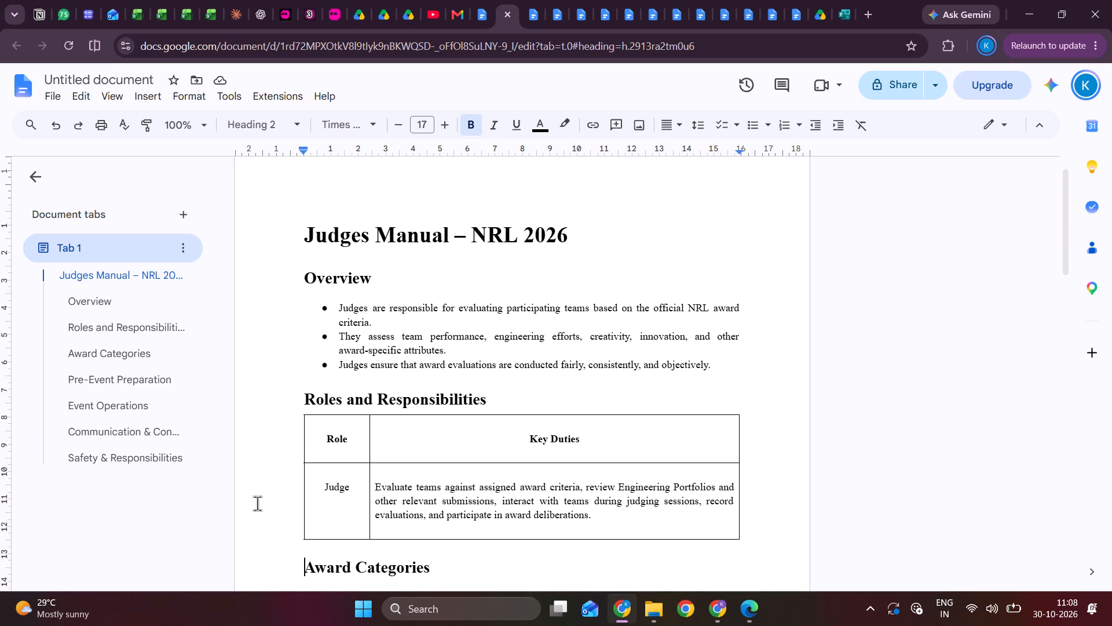
scroll(257, 503, "down", 3)
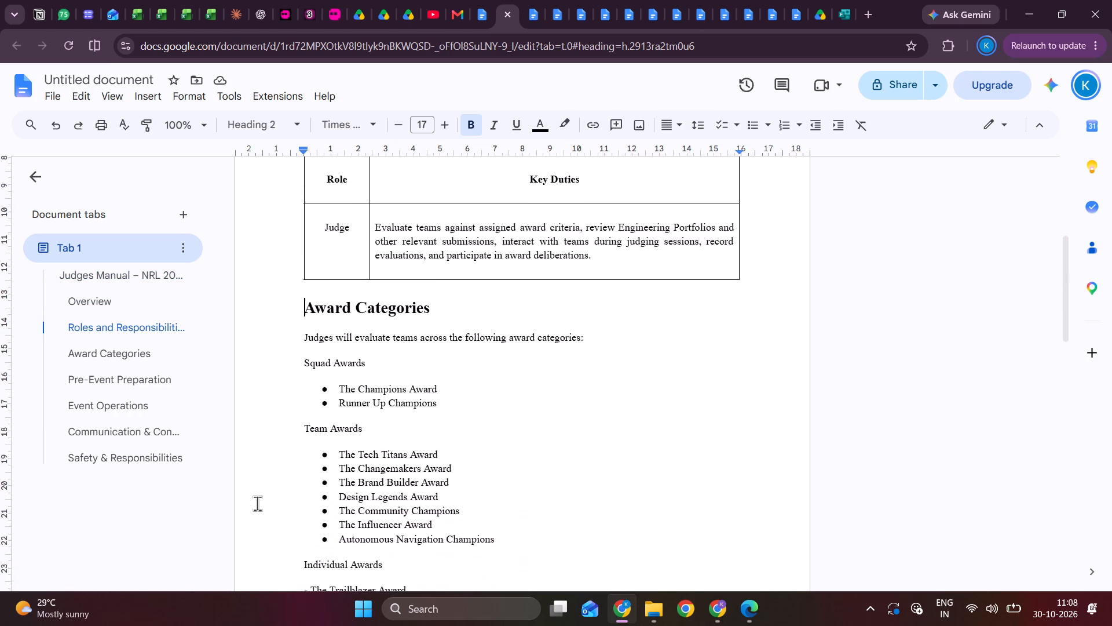
scroll(257, 503, "down", 3)
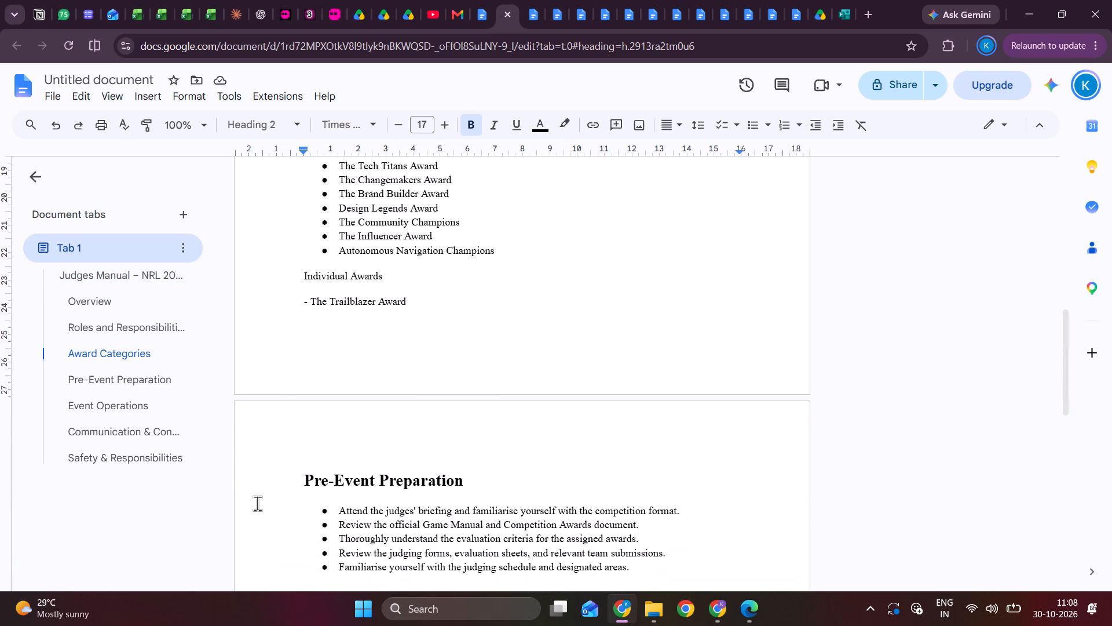
scroll(257, 503, "down", 3)
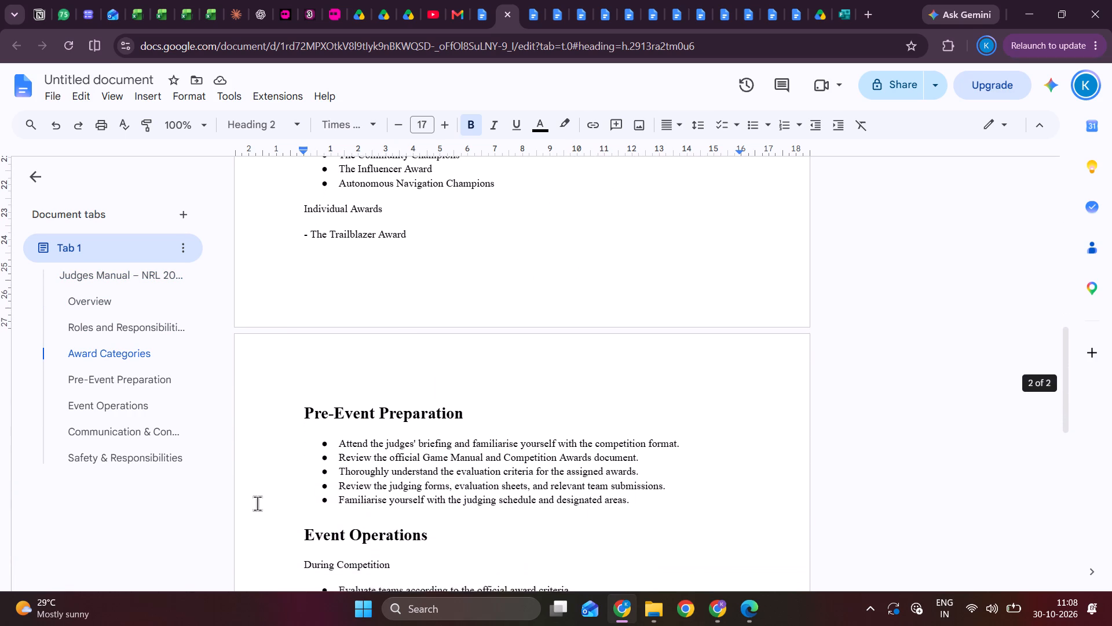
scroll(257, 503, "down", 1)
left_click(310, 254)
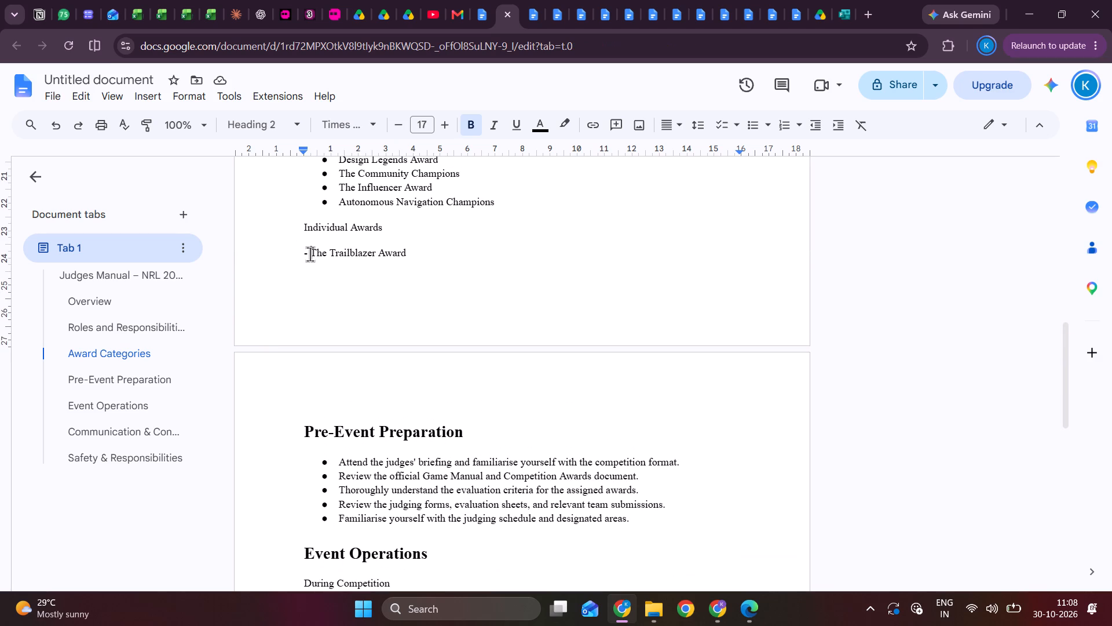
key("BackSpace")
key("BackSpace")
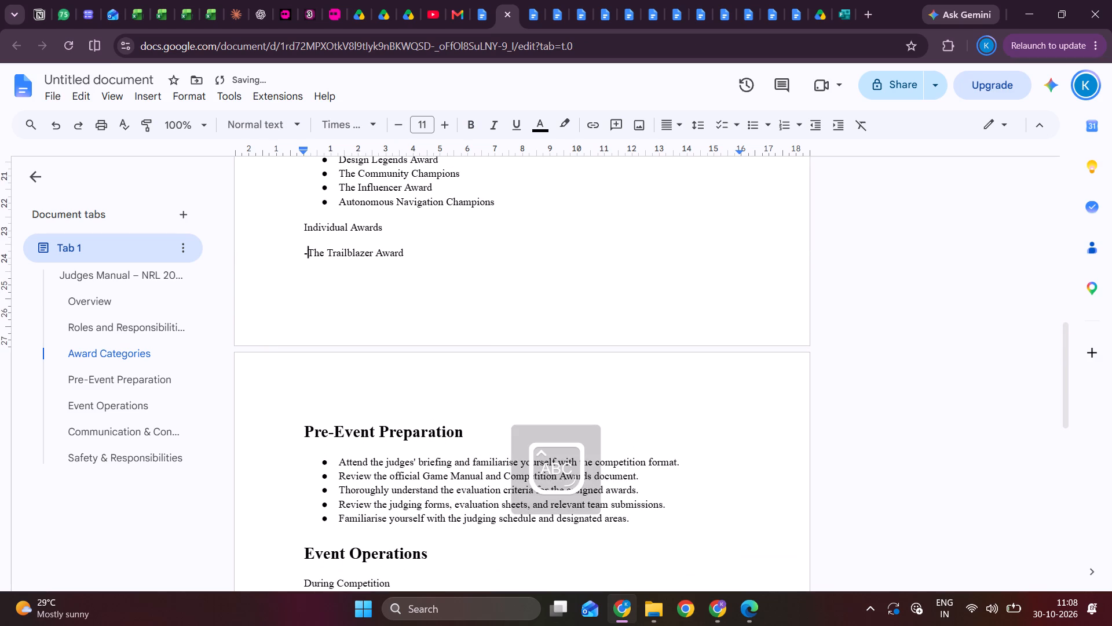
key("space")
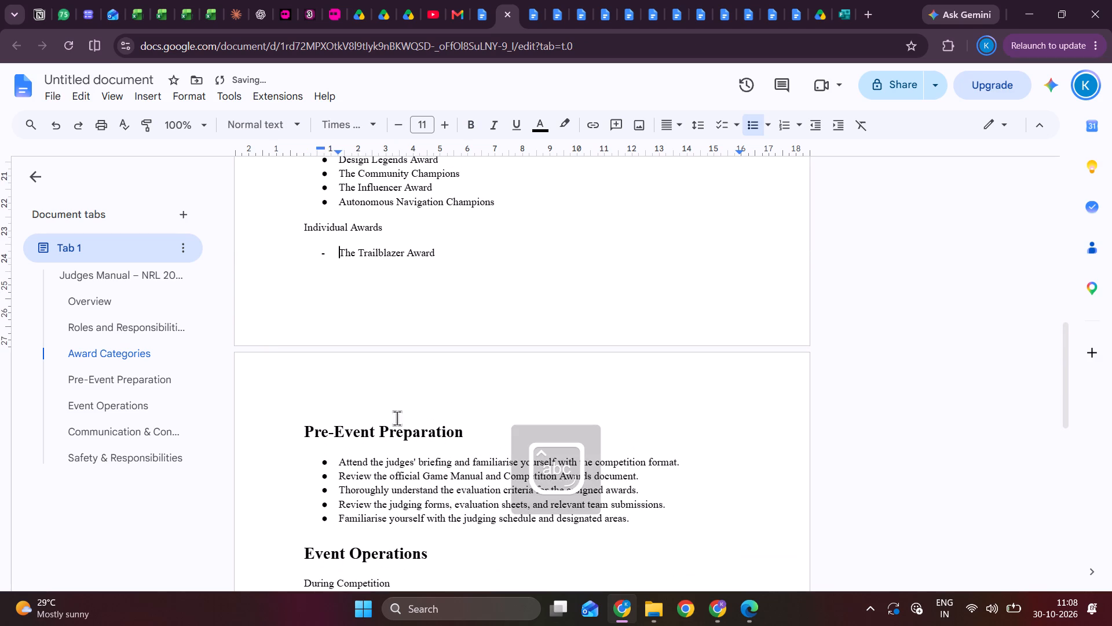
left_click(330, 258)
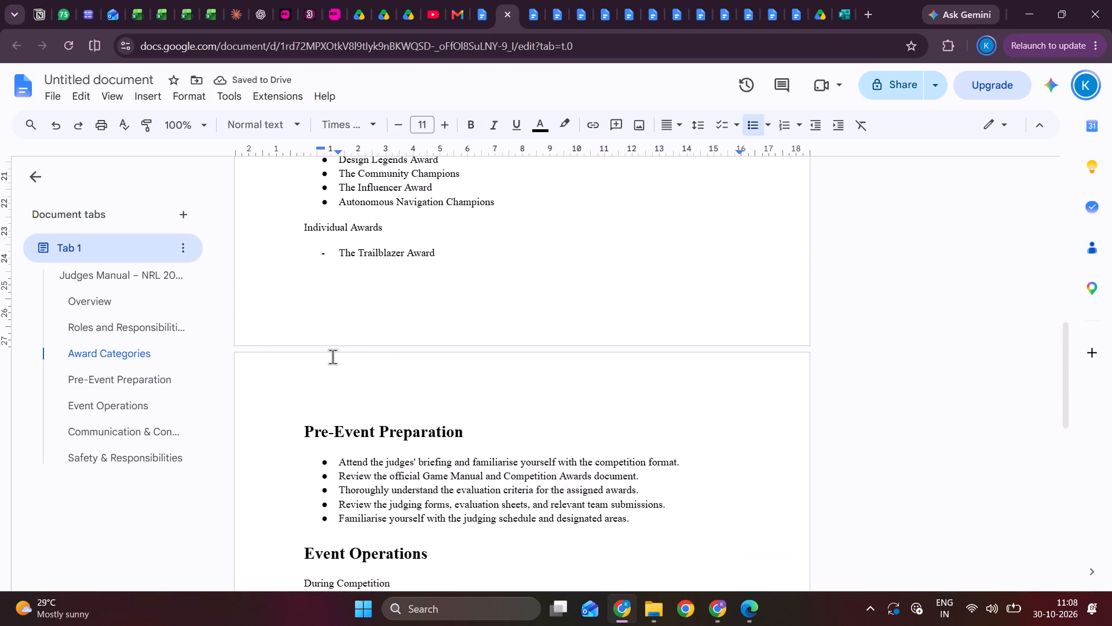
key("BackSpace")
key("BackSpace")
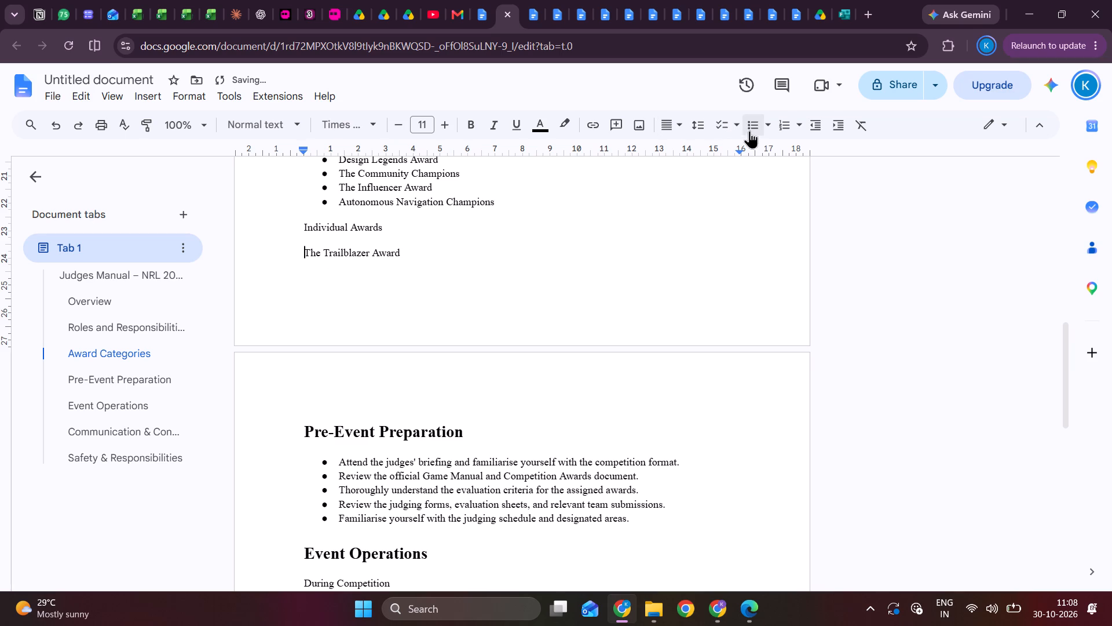
left_click(749, 130)
left_click(402, 306)
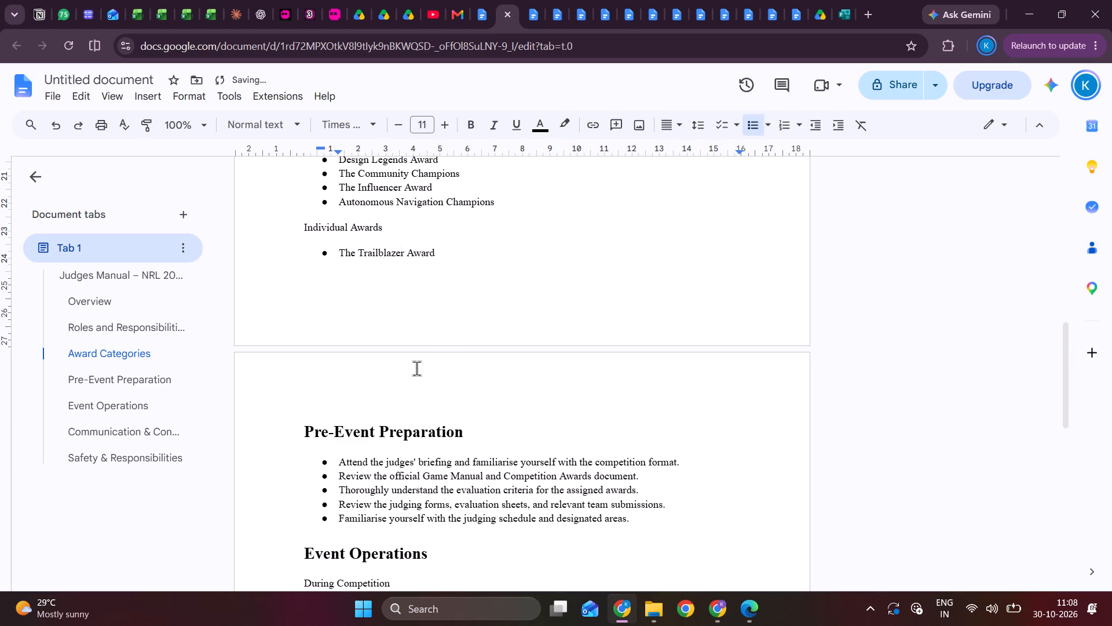
Name the untitled document Judges Manual – NRL 2026.
left_click(107, 65)
left_click(109, 72)
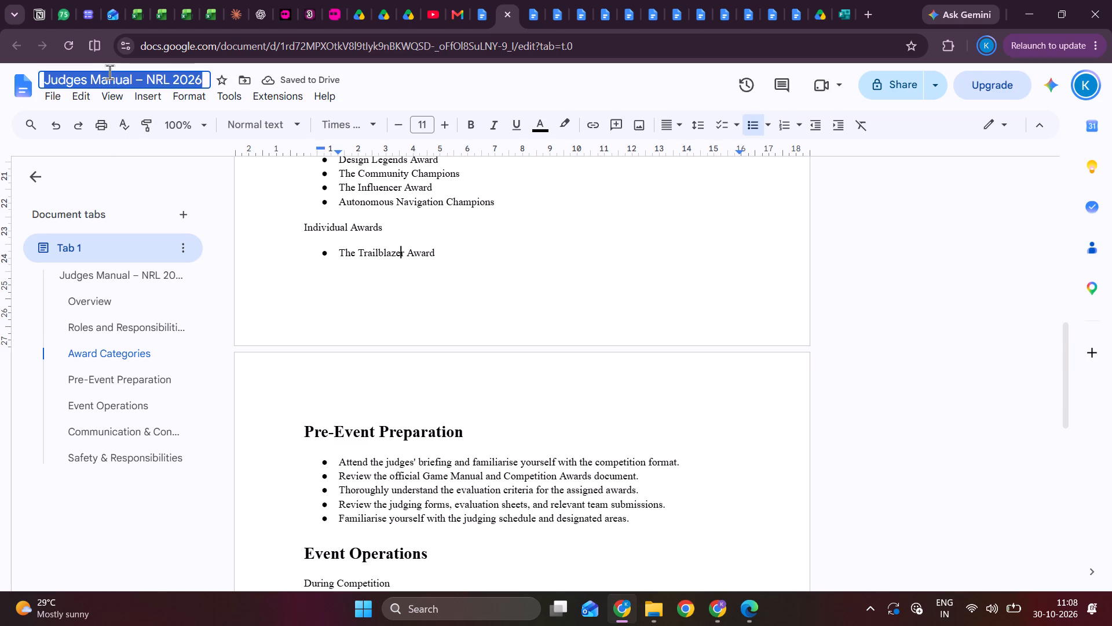
left_click(278, 253)
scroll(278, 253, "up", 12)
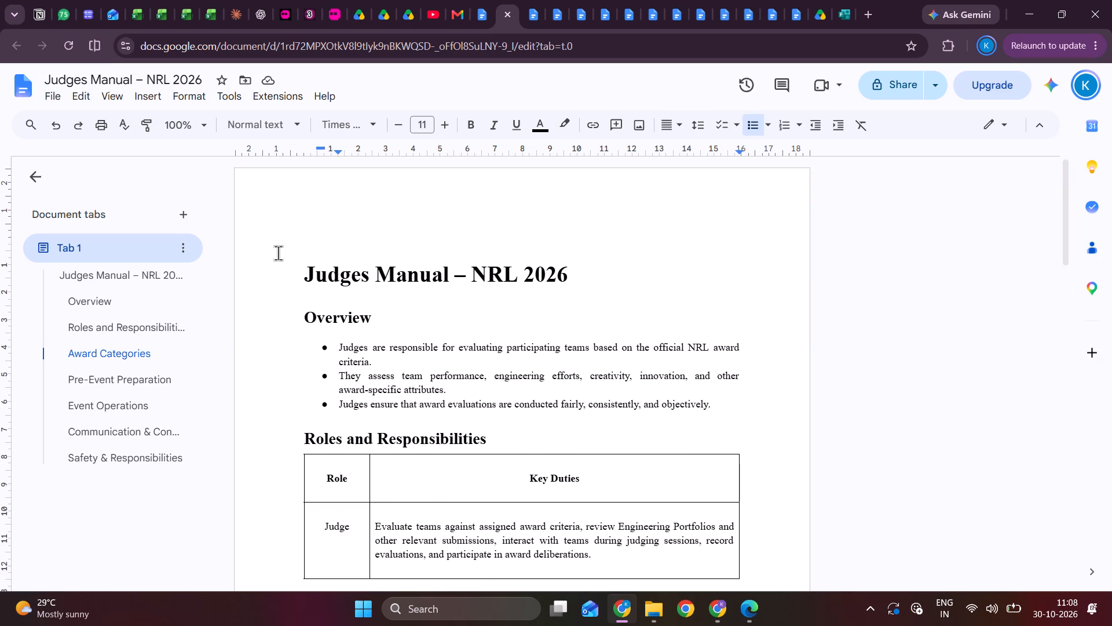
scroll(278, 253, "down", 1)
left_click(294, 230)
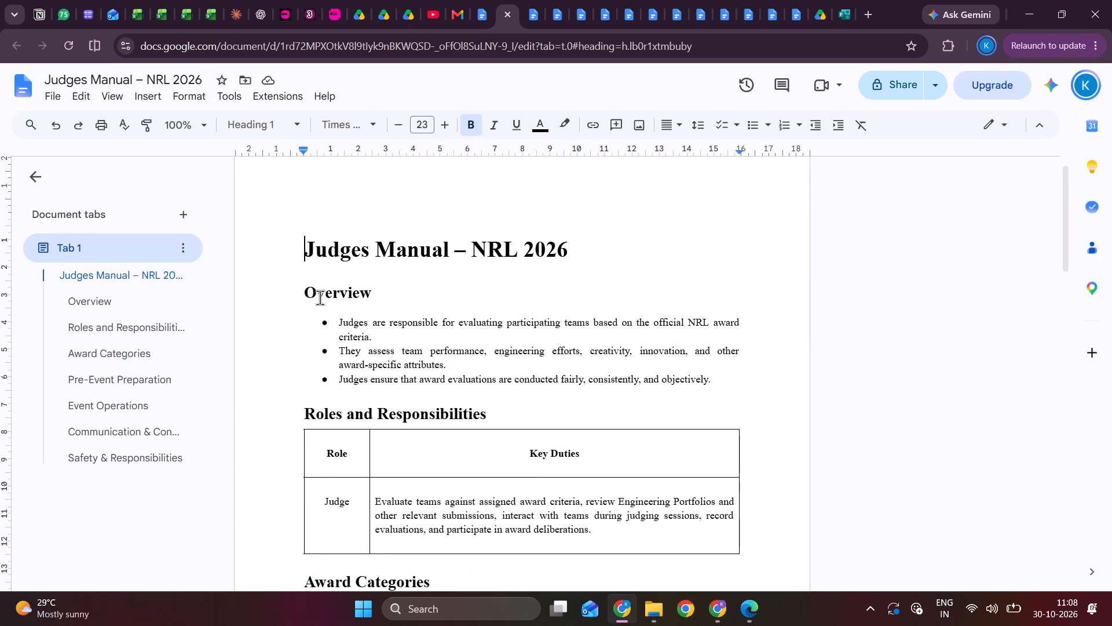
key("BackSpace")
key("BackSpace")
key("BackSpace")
scroll(386, 465, "down", 1)
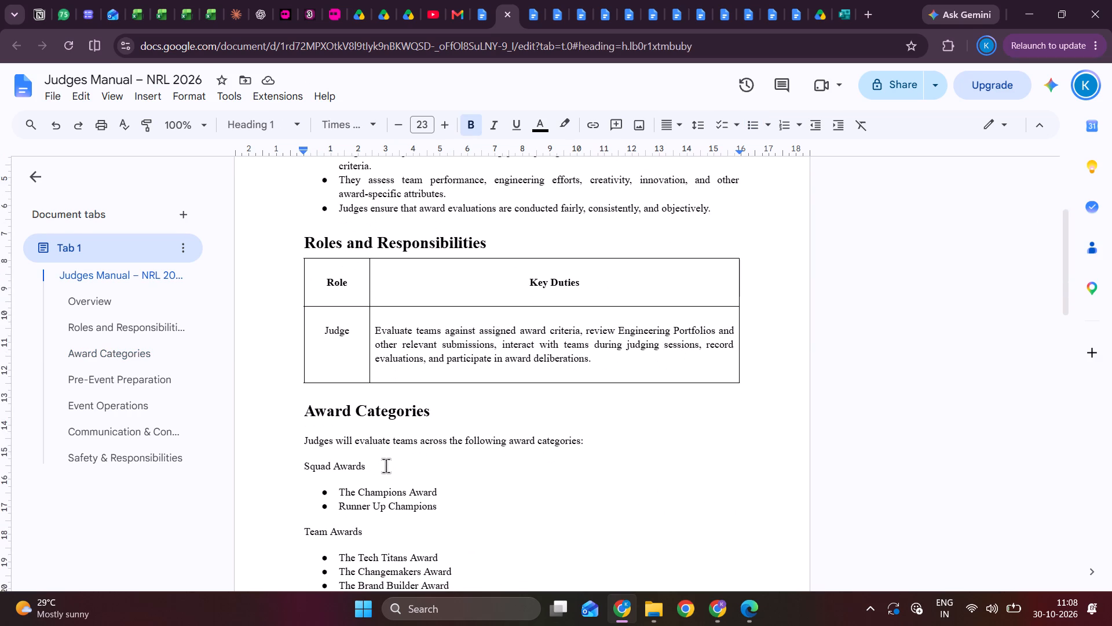
scroll(386, 465, "down", 3)
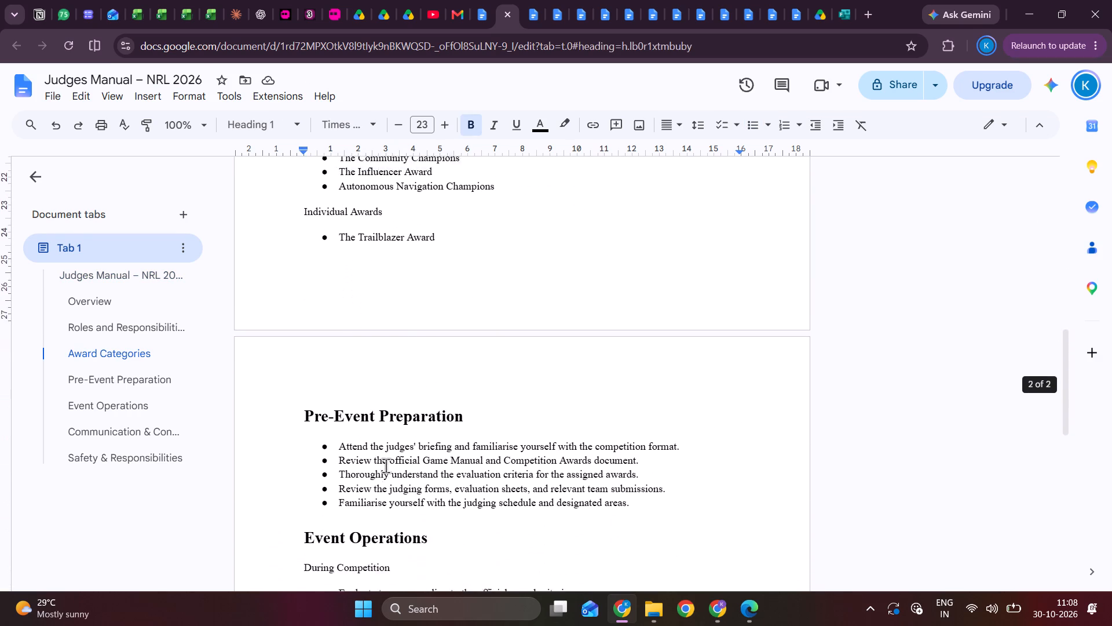
scroll(386, 465, "down", 2)
left_click_drag(302, 281, 390, 286)
key("ctrl+b")
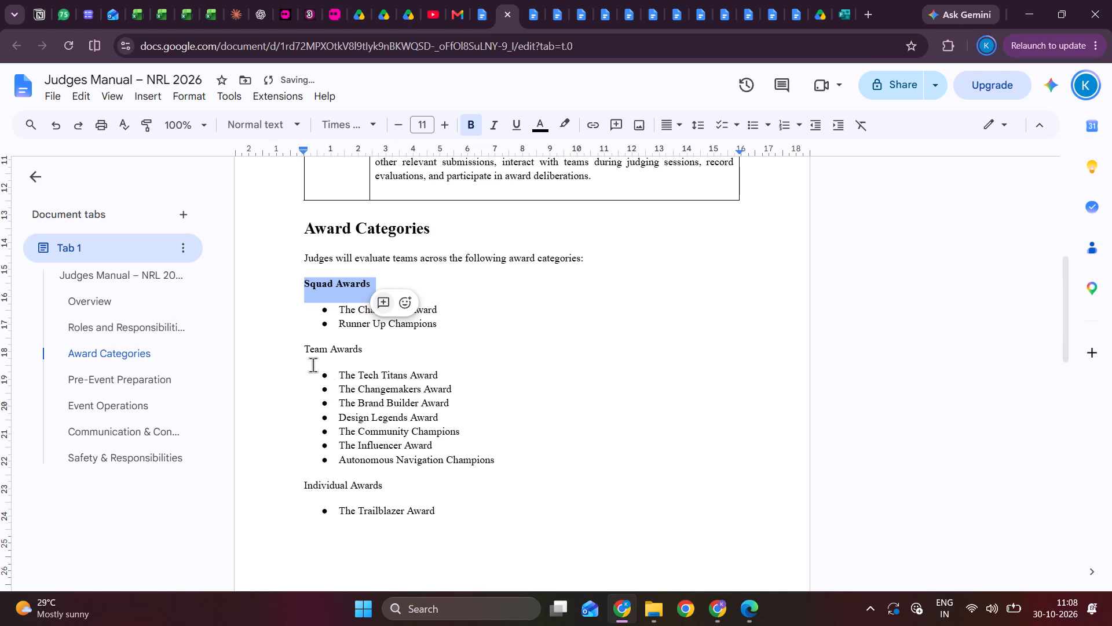
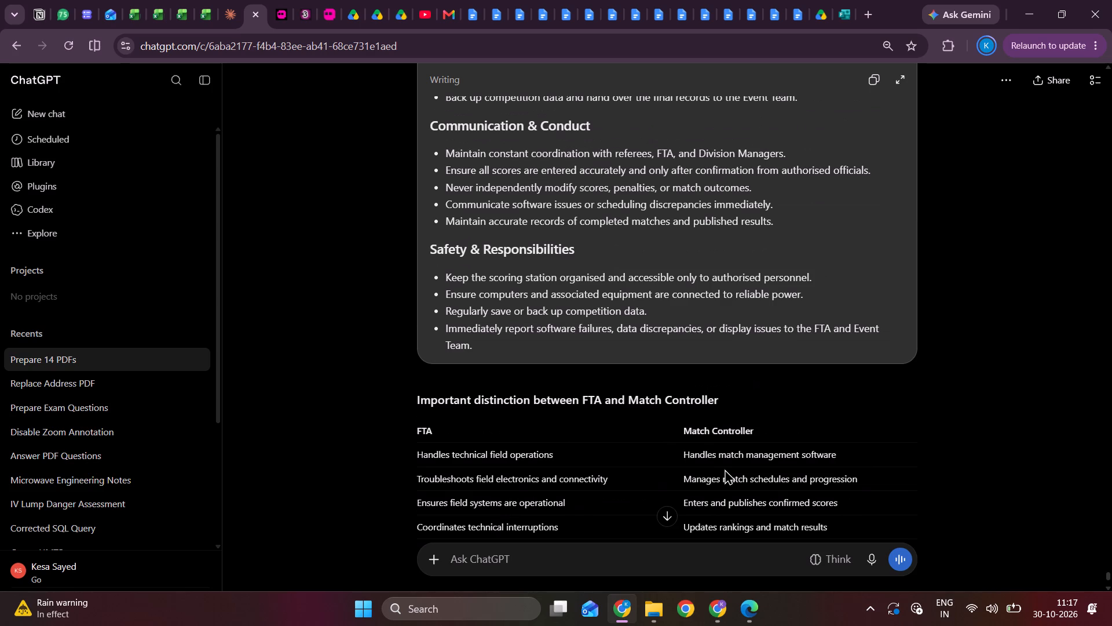
scroll(725, 469, "up", 8)
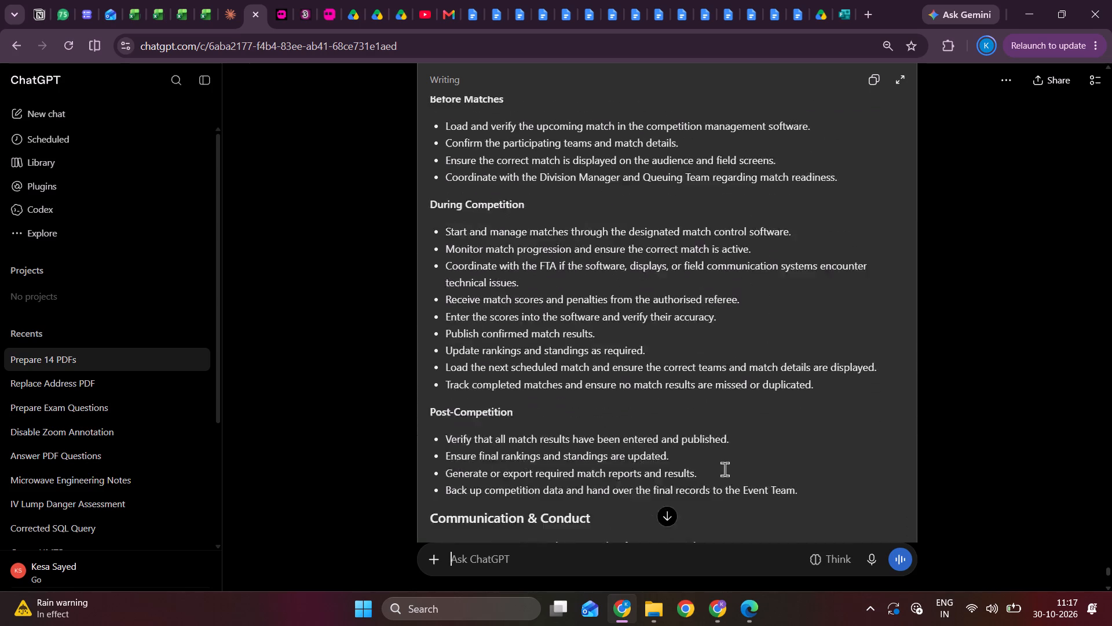
scroll(725, 469, "up", 6)
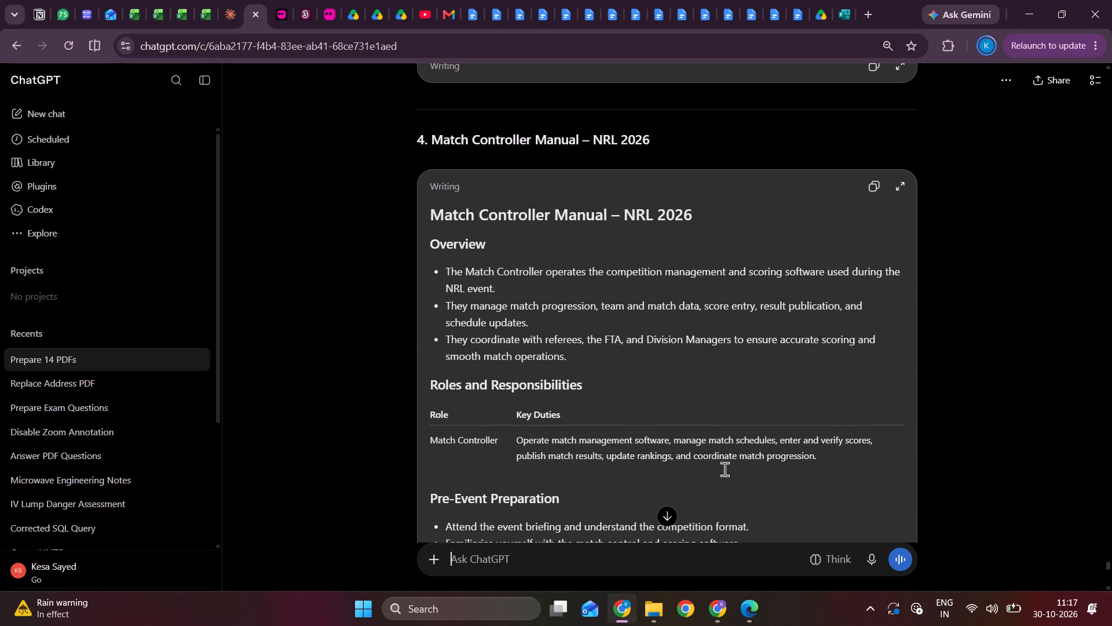
left_click(866, 192)
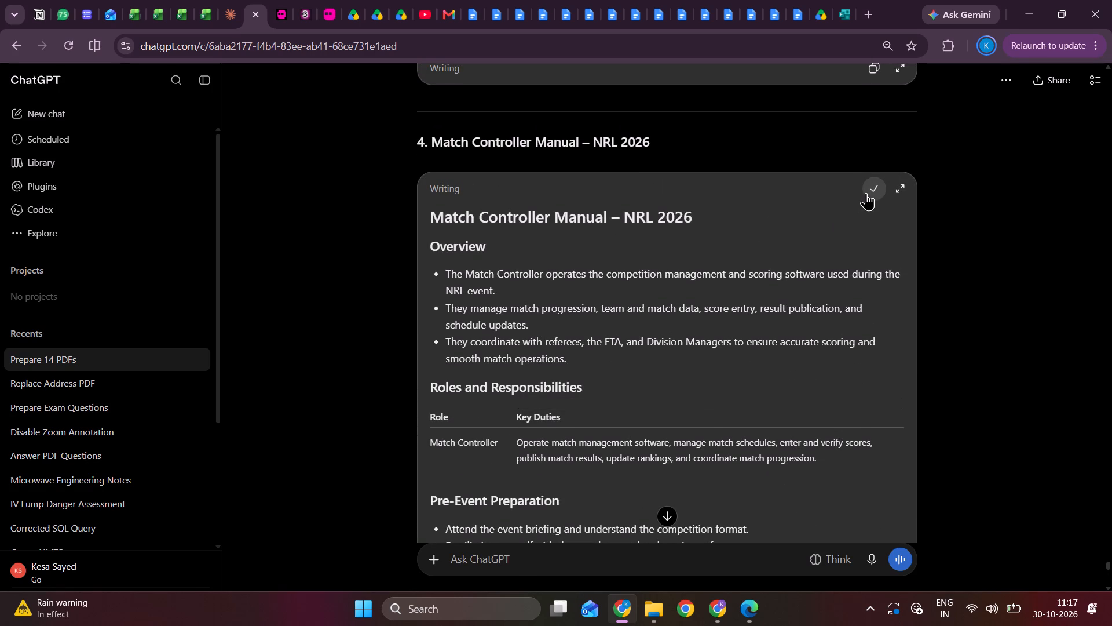
Switch to Google Docs, create a new blank document from the Referee Manual, and paste the Match Controller Manual into it.
left_click(476, 17)
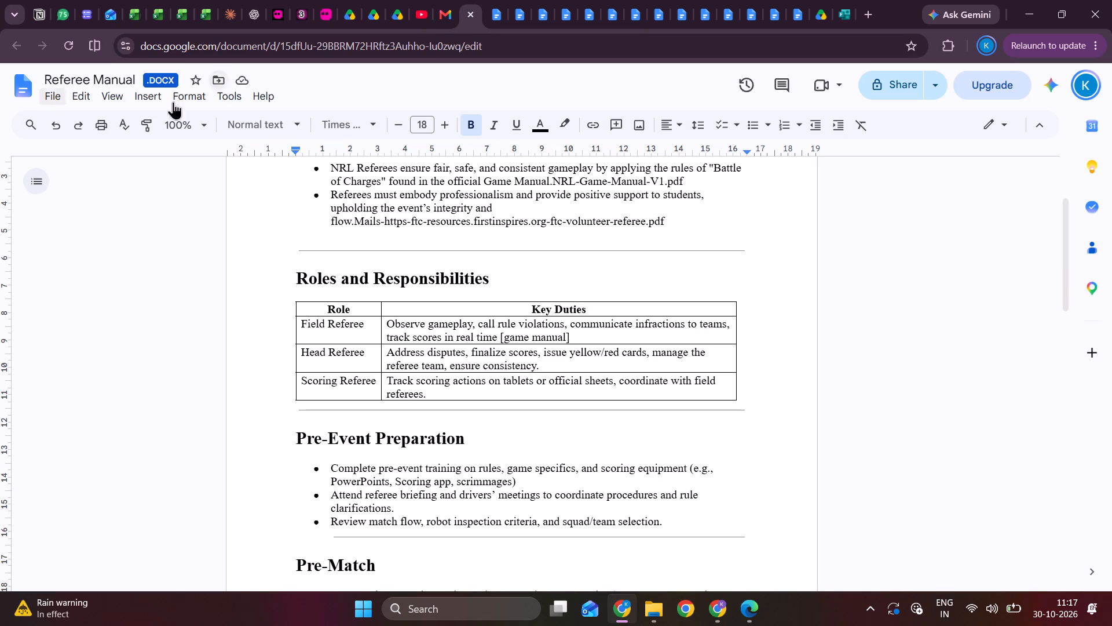
left_click(49, 95)
left_click(64, 123)
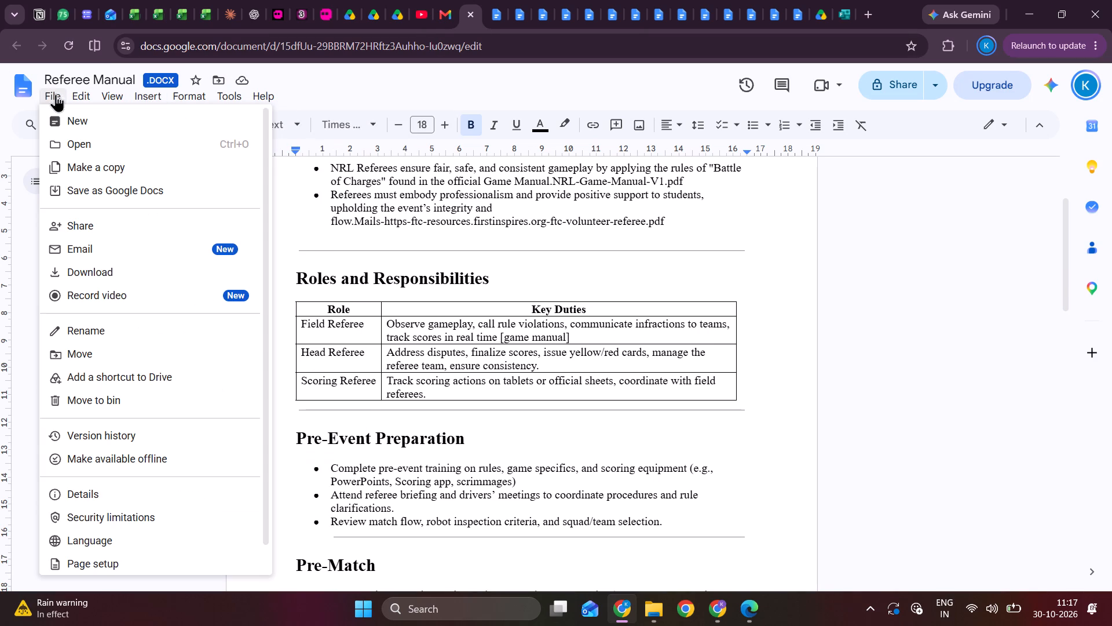
left_click(277, 118)
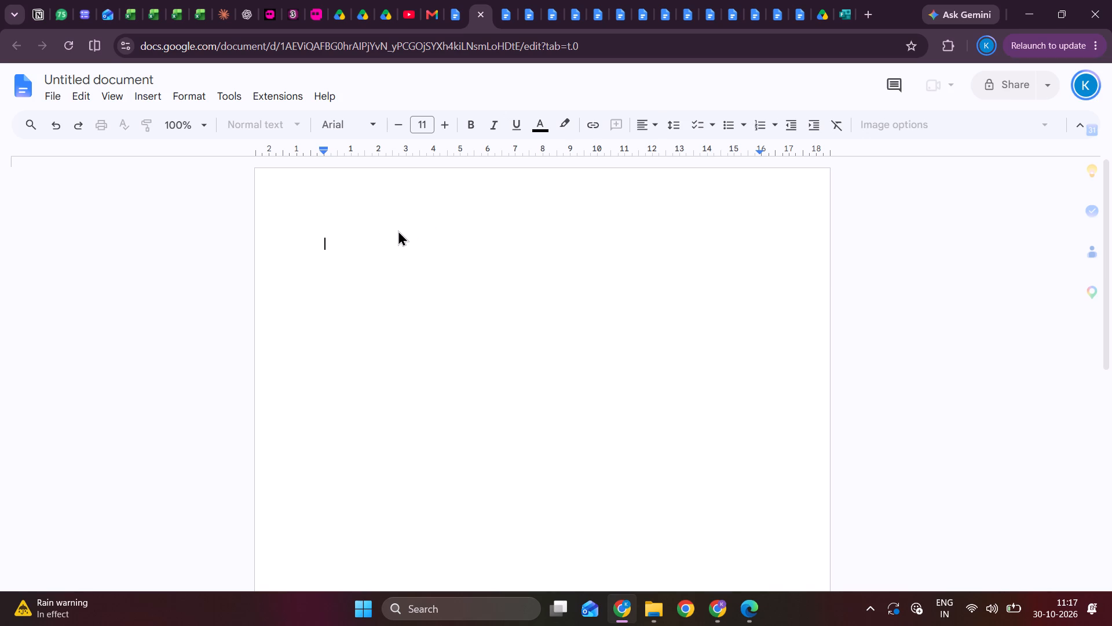
key("ctrl+v")
Set the entire Match Controller Manual's font to Times New Roman.
scroll(398, 230, "up", 1)
key("ctrl+a")
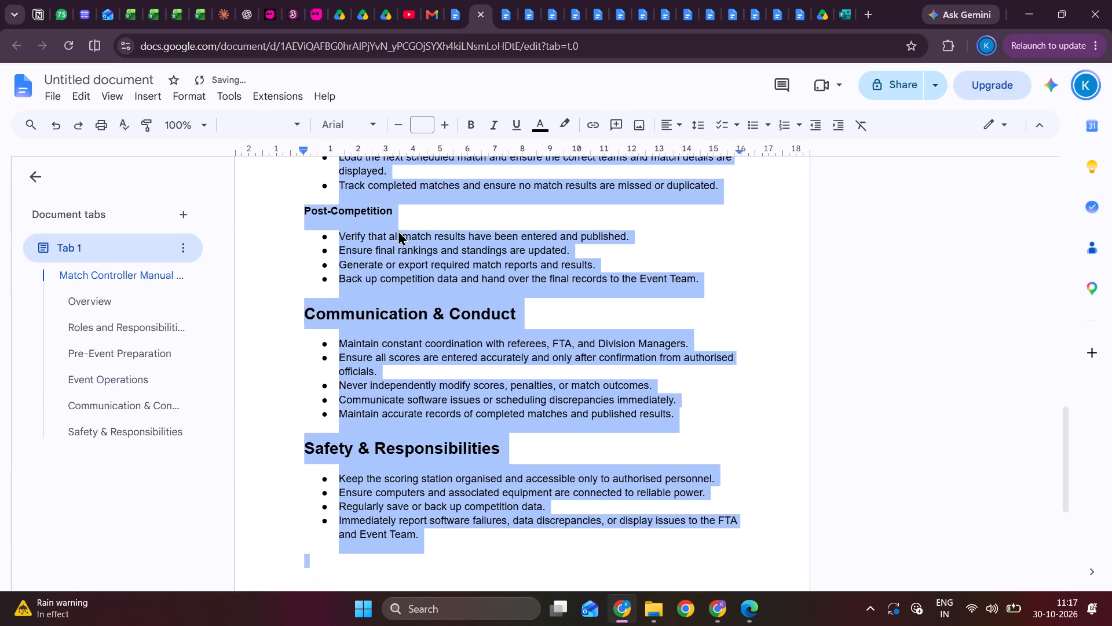
left_click(341, 125)
left_click(350, 196)
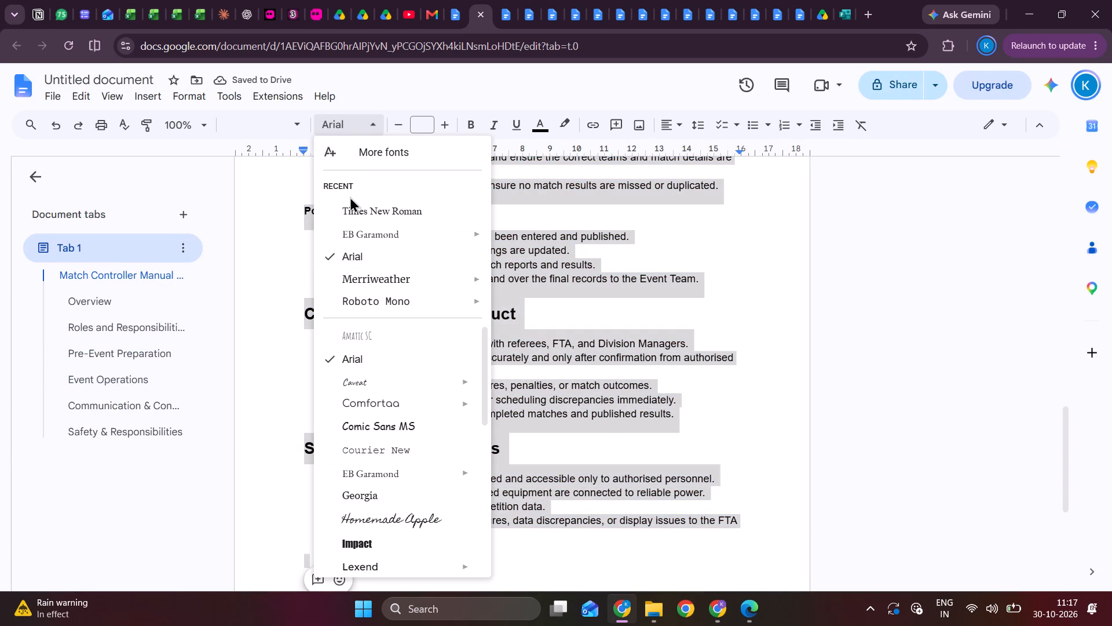
left_click(352, 202)
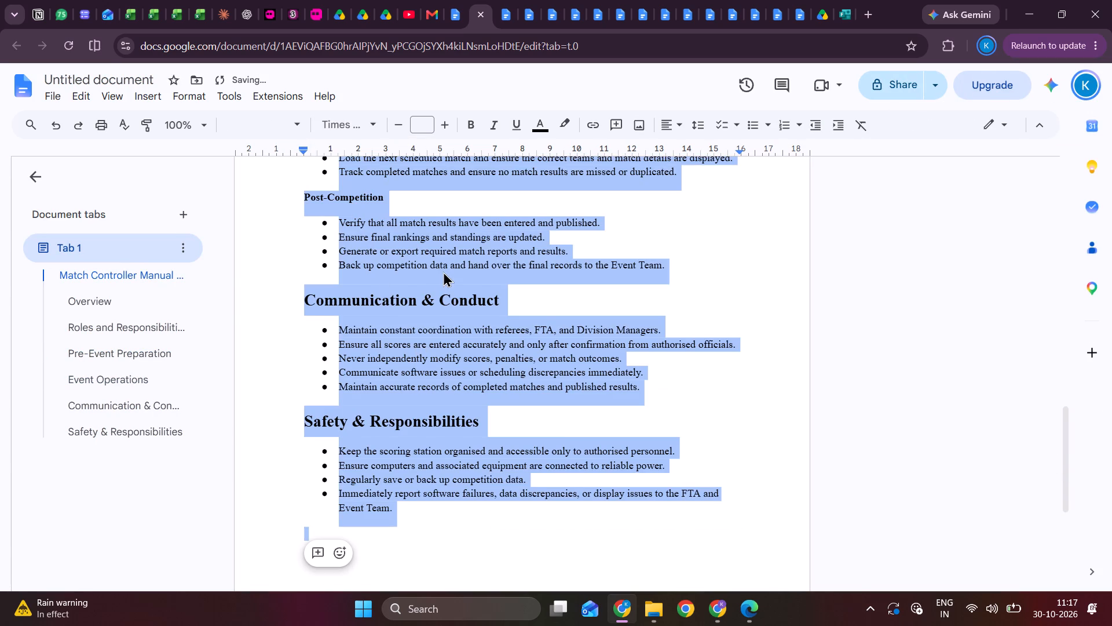
scroll(443, 271, "up", 10)
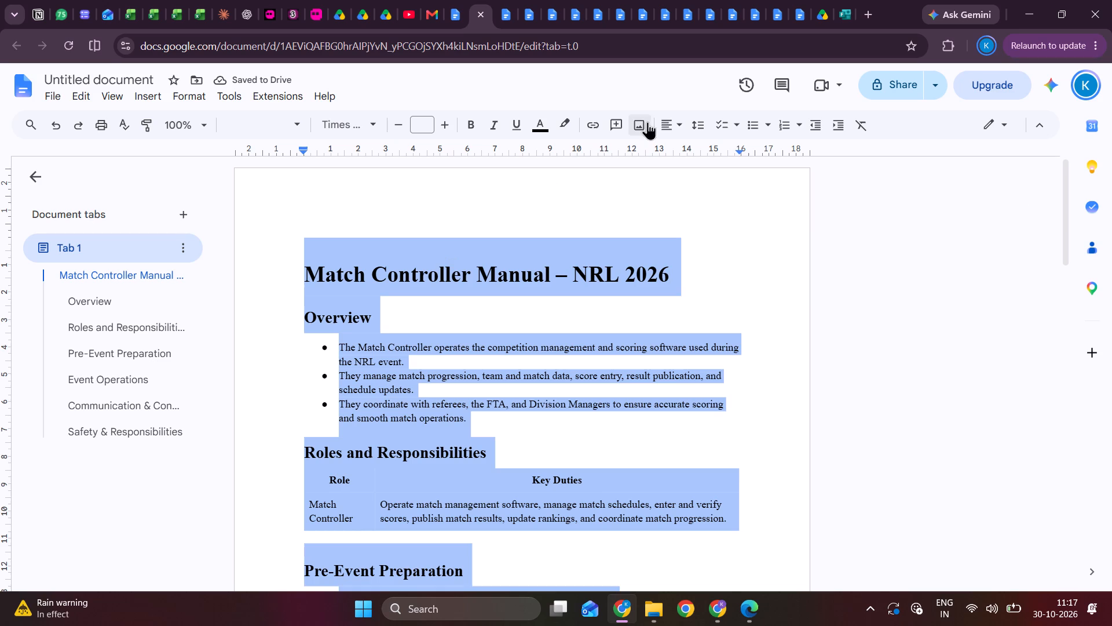
Justify the entire text of the Match Controller Manual.
left_click(670, 121)
left_click(735, 144)
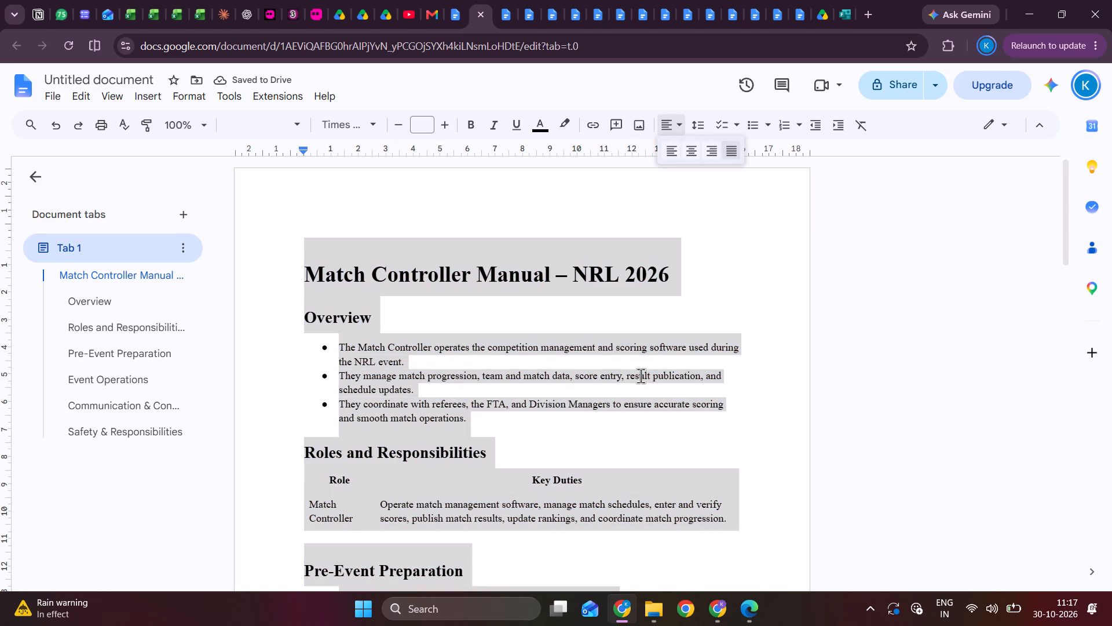
Set the border width of the Roles and Responsibilities table to 0.5 pt.
right_click(621, 385)
left_click(484, 493)
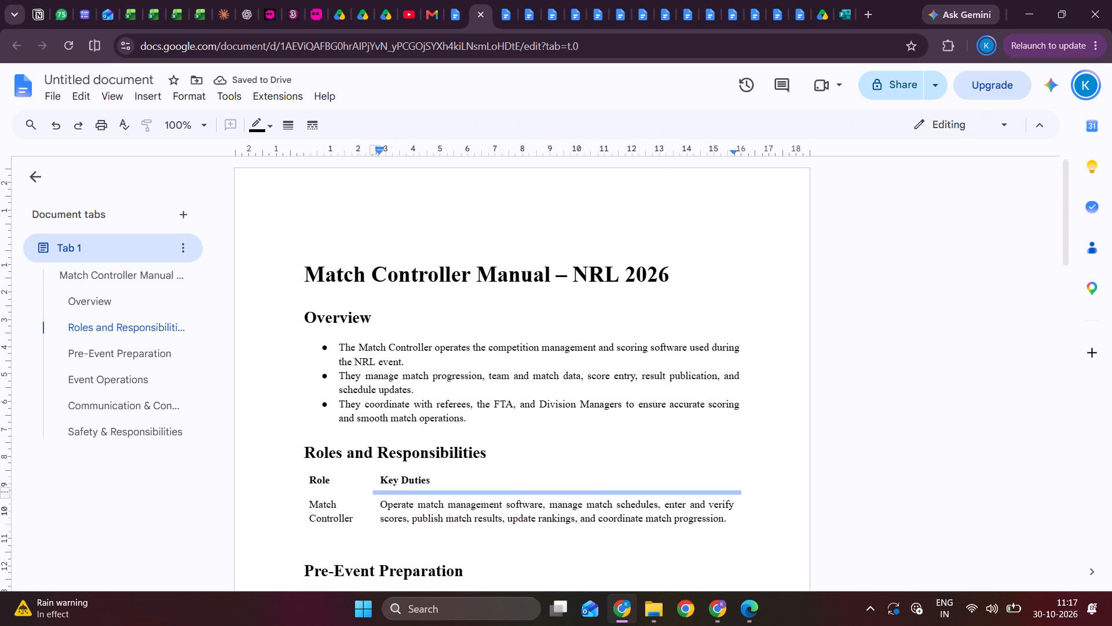
right_click(357, 502)
scroll(389, 505, "down", 2)
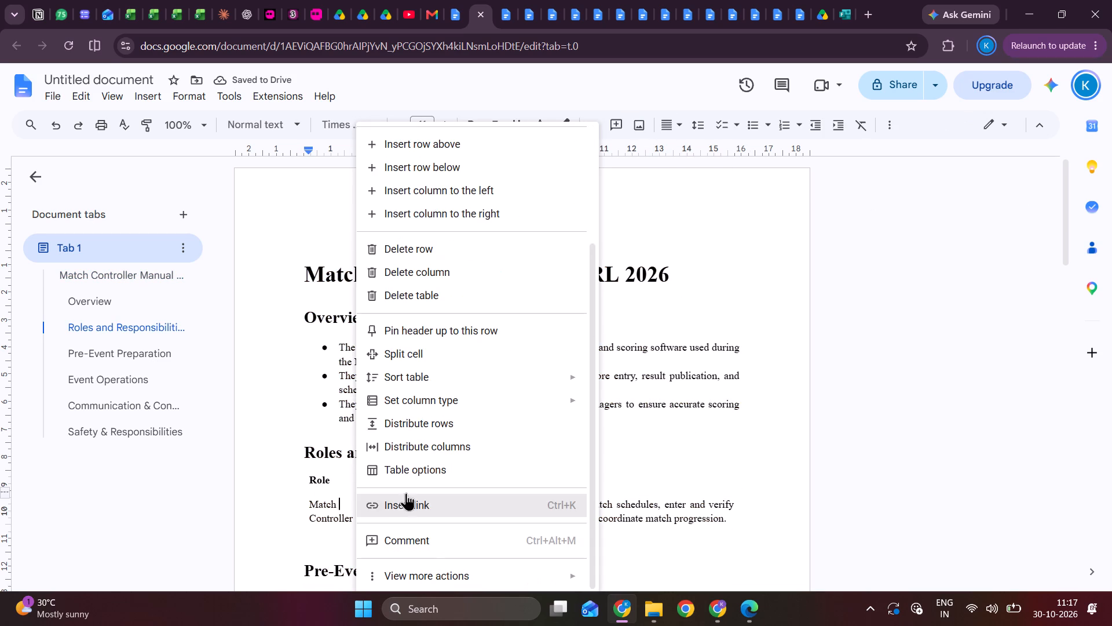
left_click(419, 465)
left_click(909, 377)
left_click(906, 408)
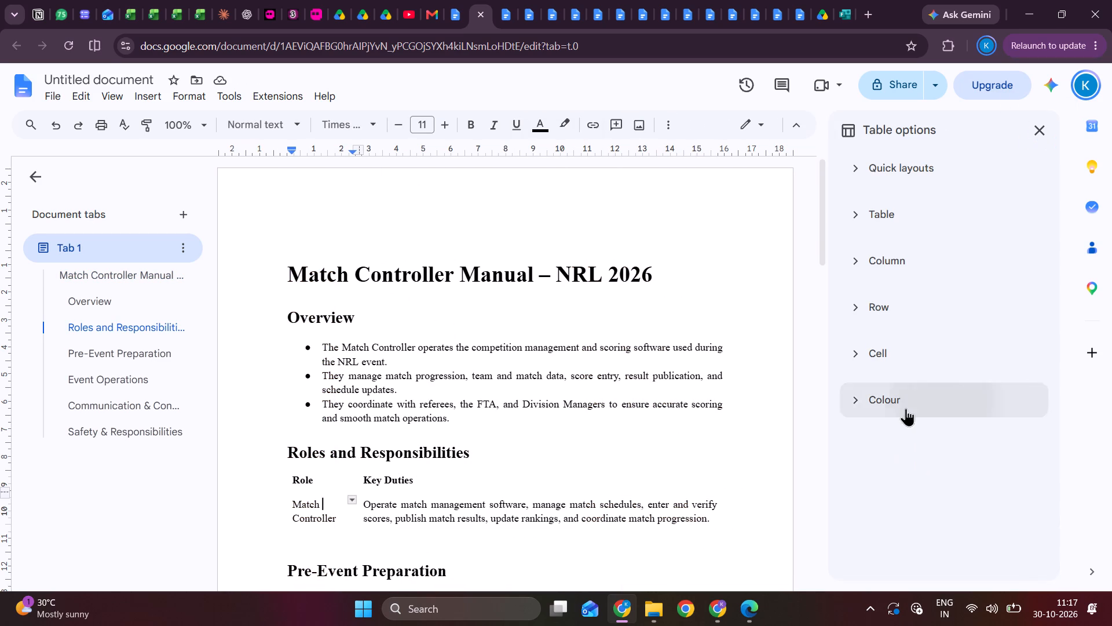
left_click(960, 454)
left_click(966, 274)
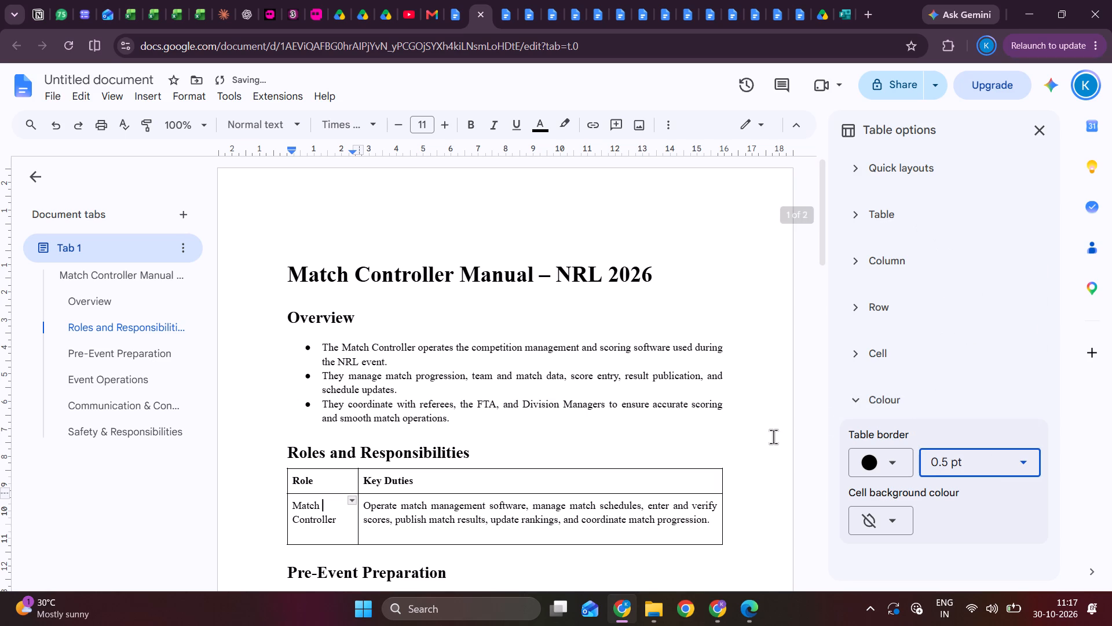
left_click(788, 439)
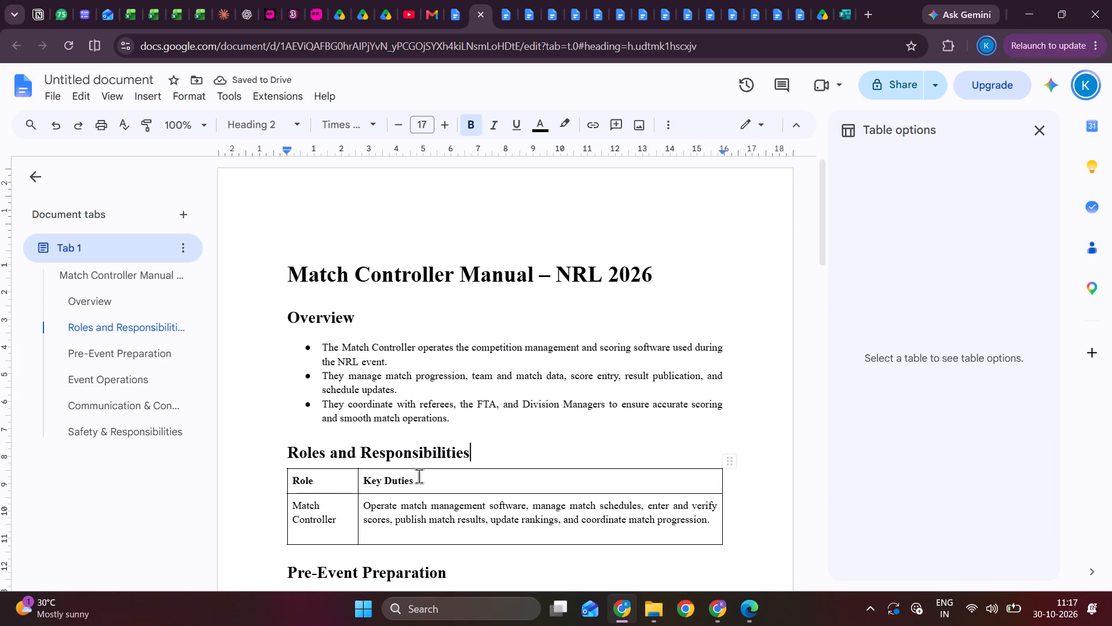
Centre-align the Role and Key Duties header row of the Roles and Responsibilities table.
left_click_drag(417, 474, 324, 478)
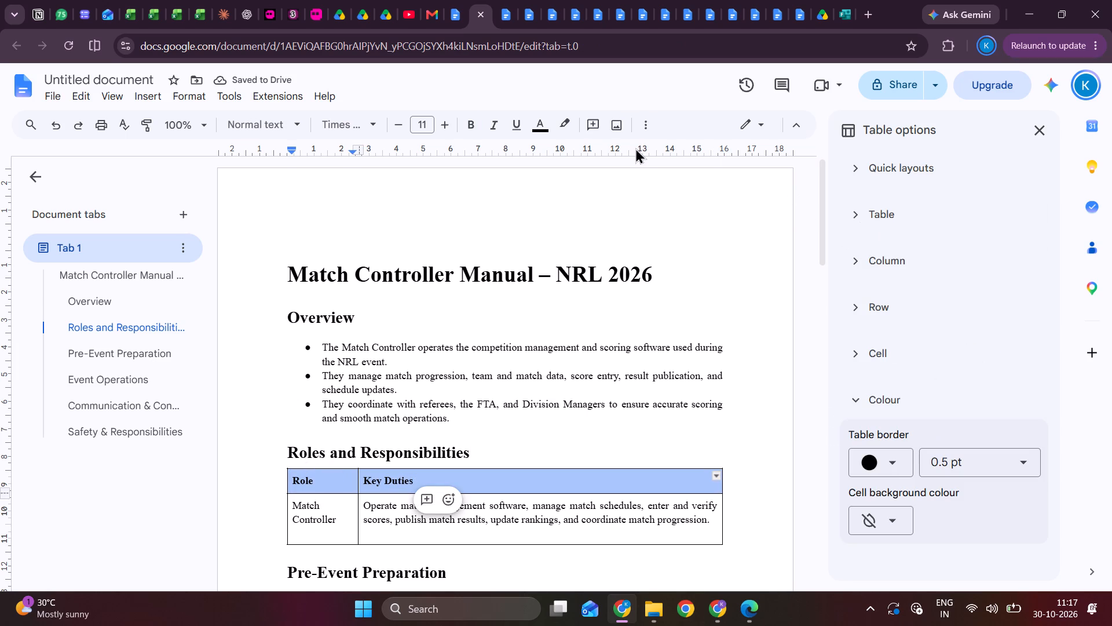
left_click(1026, 130)
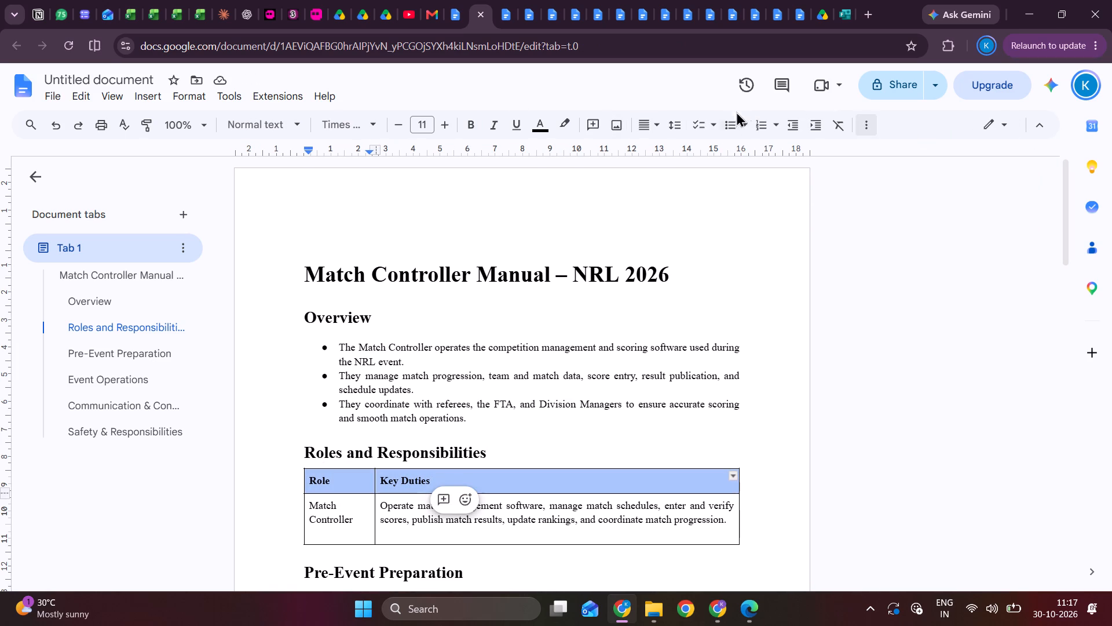
left_click(648, 126)
left_click(664, 148)
left_click(744, 319)
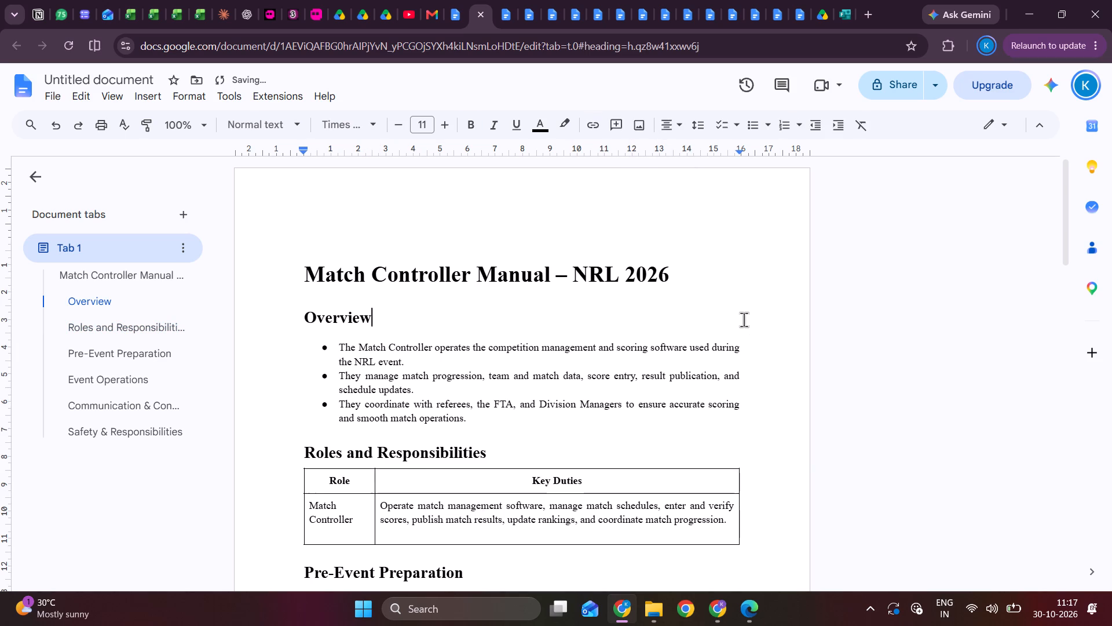
Review the rest of the Match Controller Manual, from the roles table to Safety & Responsibilities, for consistent formatting.
scroll(744, 319, "down", 4)
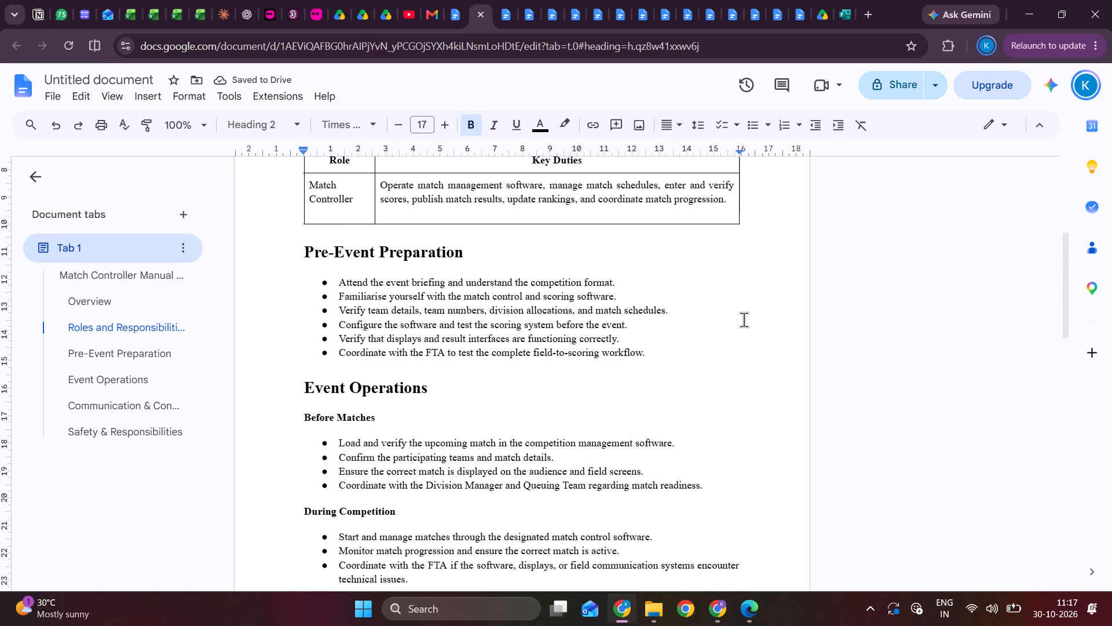
scroll(744, 319, "down", 5)
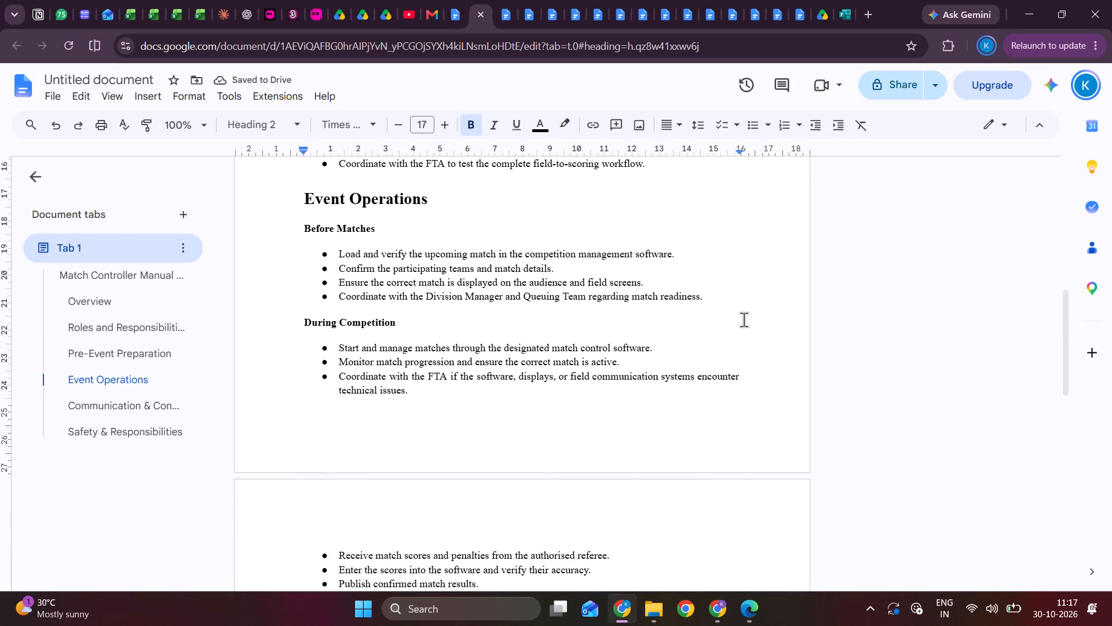
scroll(744, 319, "down", 3)
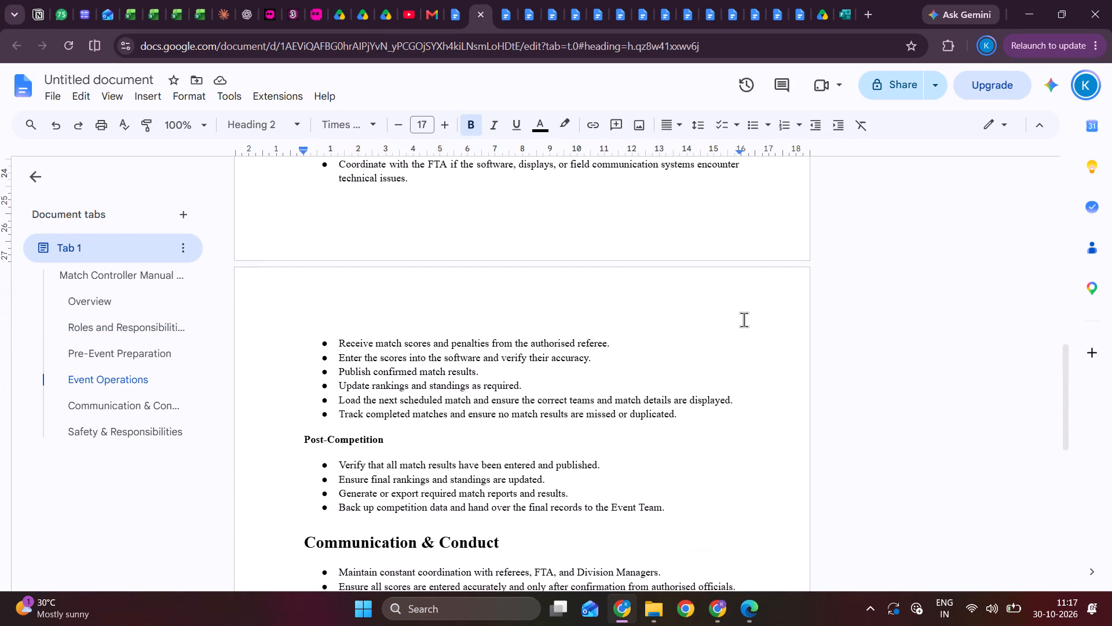
scroll(744, 319, "down", 3)
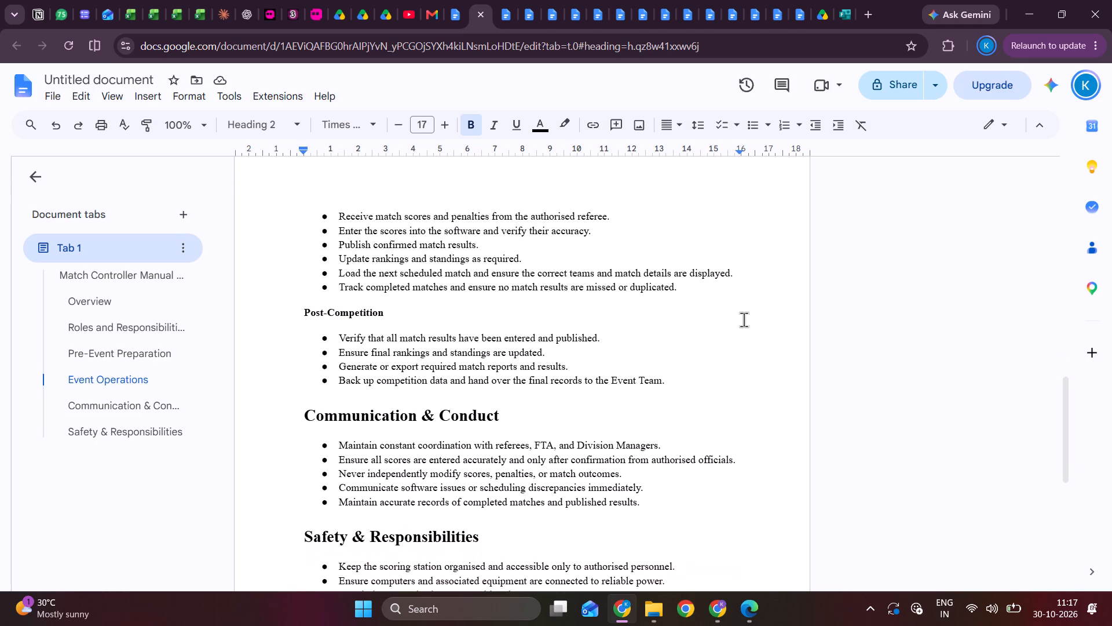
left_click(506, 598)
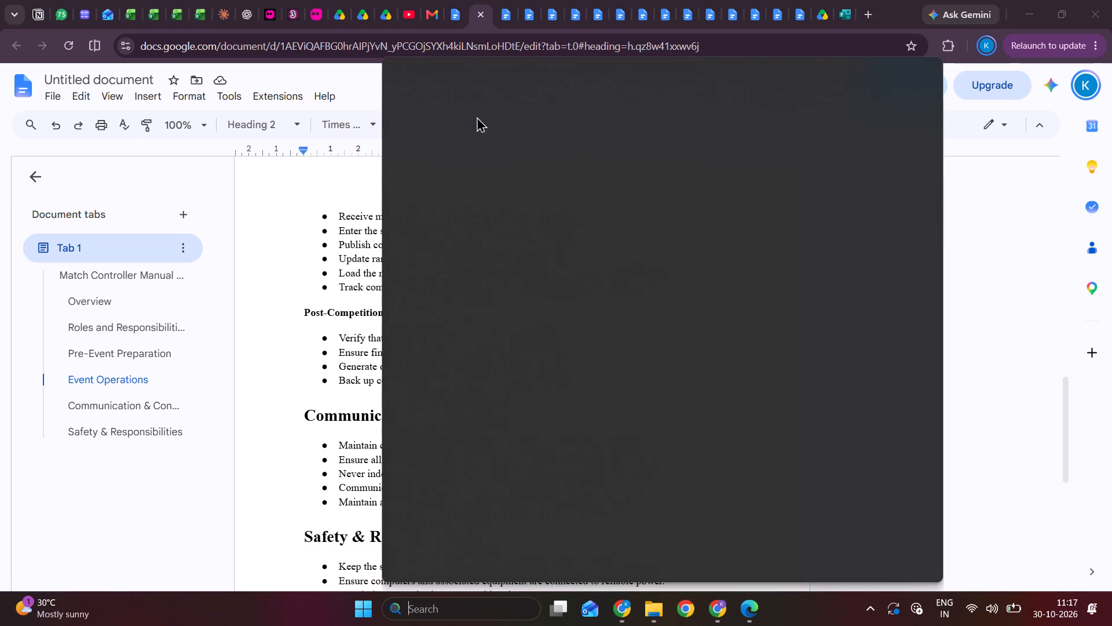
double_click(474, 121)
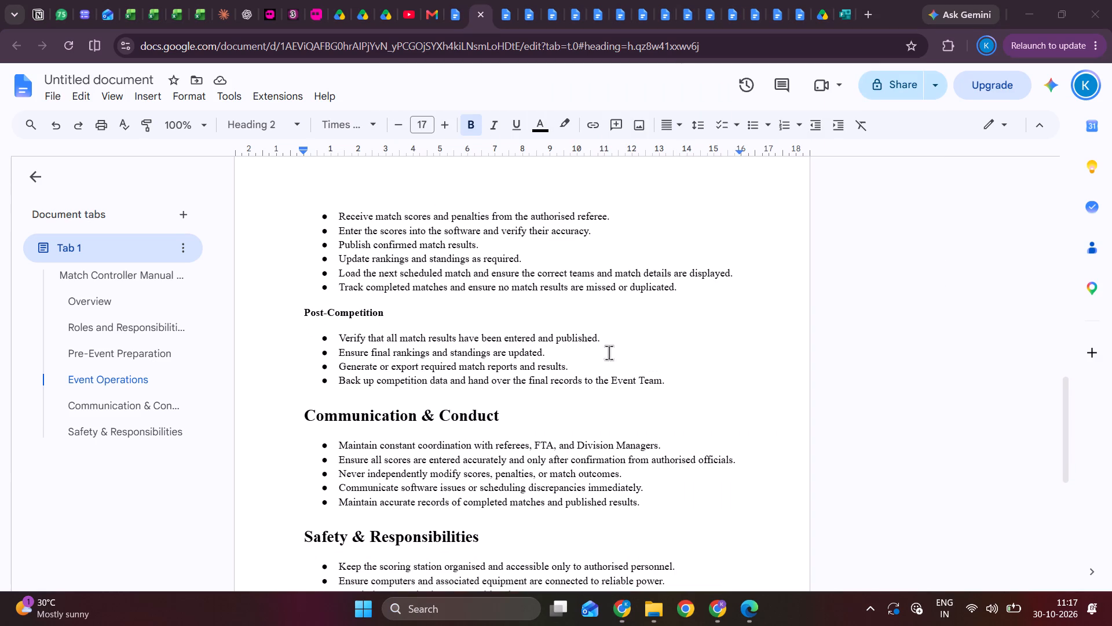
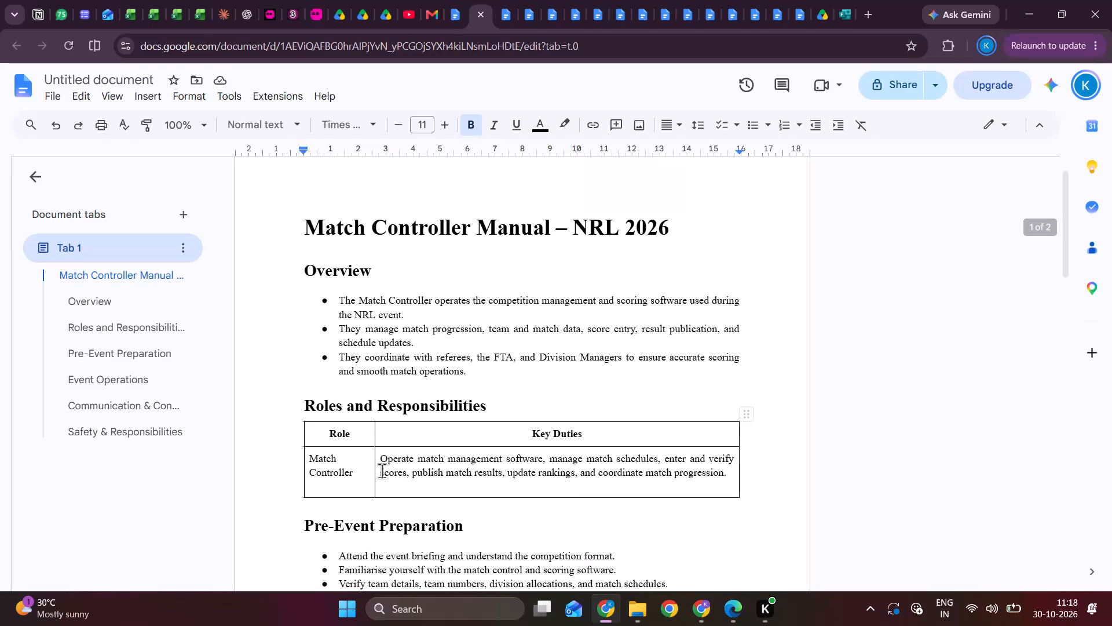
Name the untitled document after its heading, Match Controller Manual – NRL 2026.
left_click(123, 82)
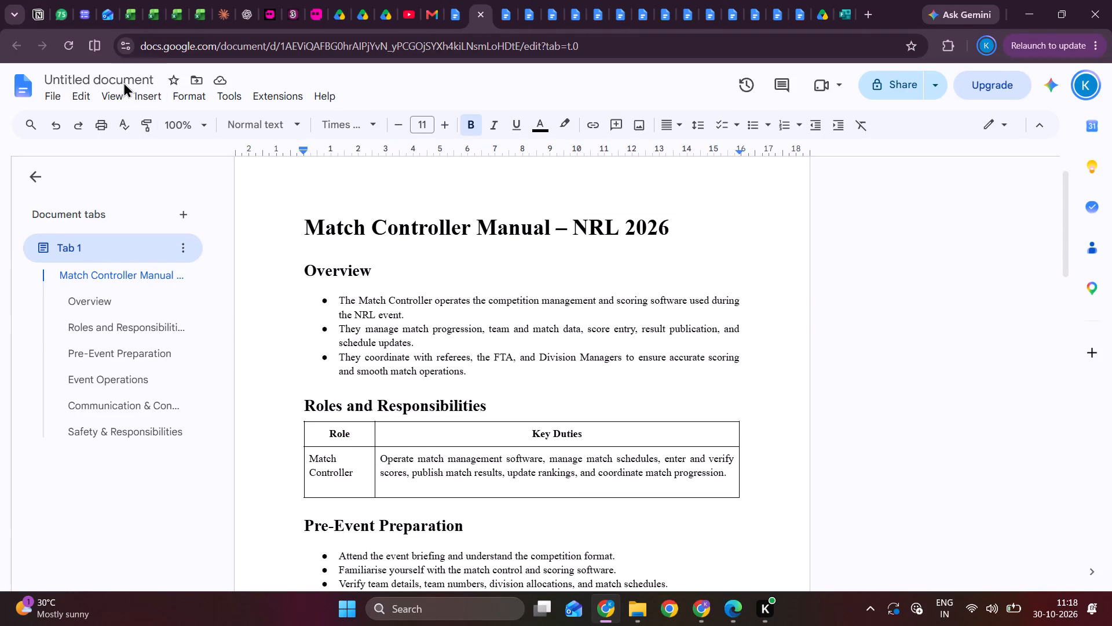
left_click(123, 74)
left_click(122, 181)
Create a new blank document for the next manual.
left_click(46, 94)
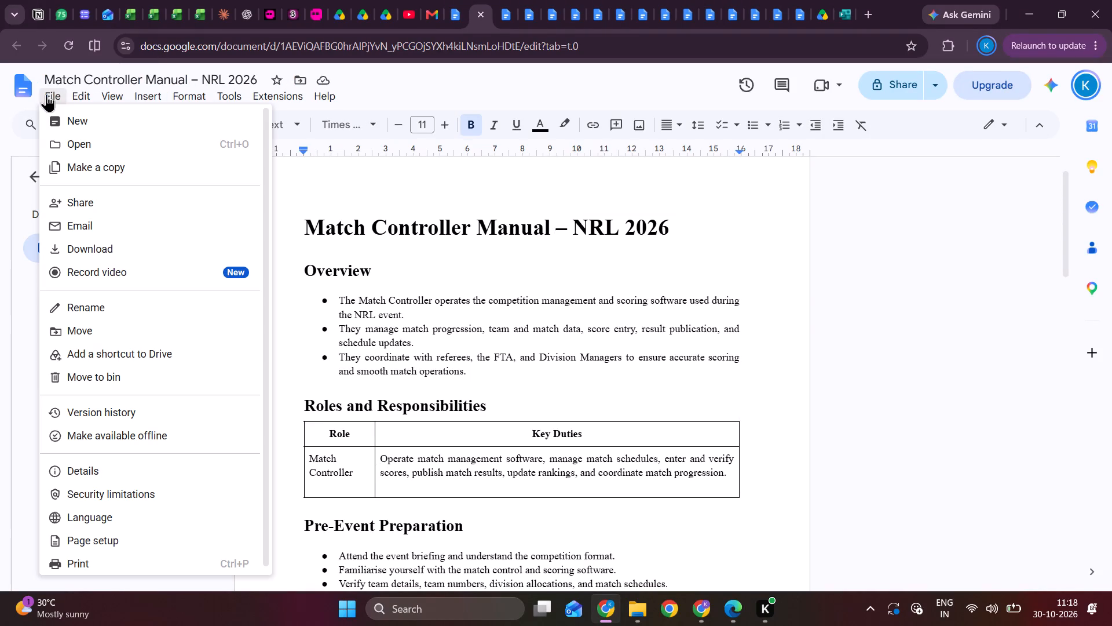
left_click(58, 114)
left_click(255, 123)
left_click(272, 123)
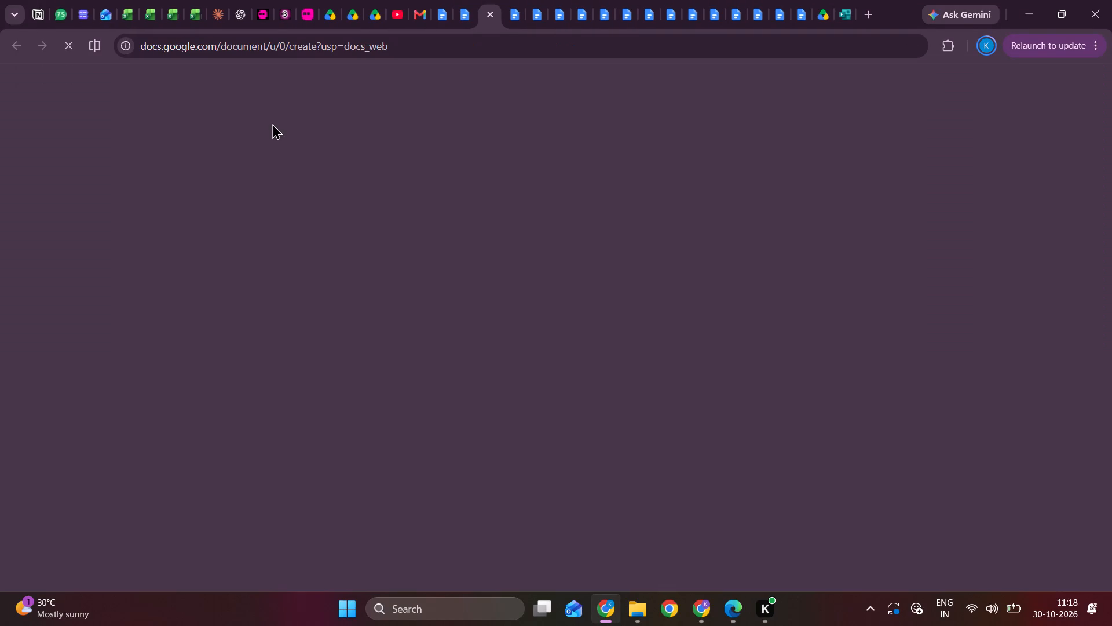
left_click(232, 2)
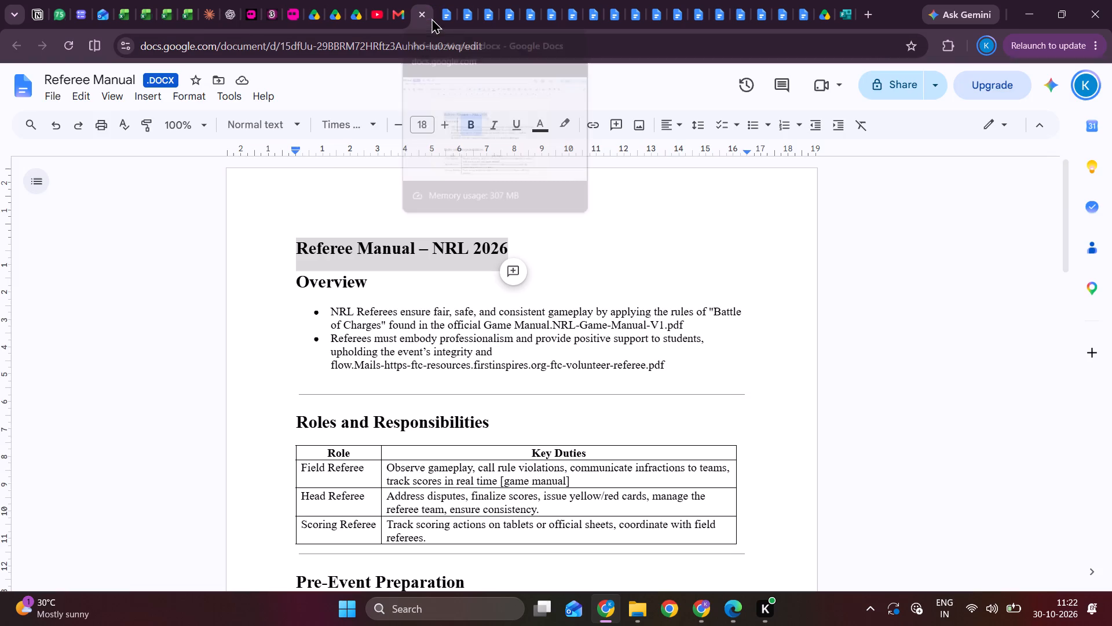
left_click(49, 95)
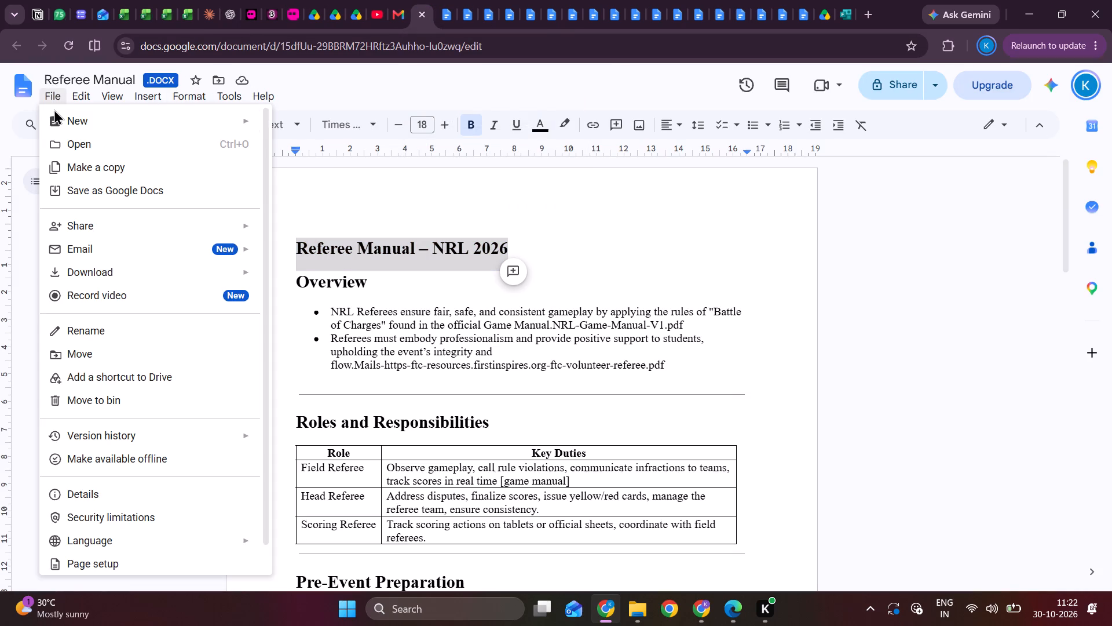
left_click(57, 117)
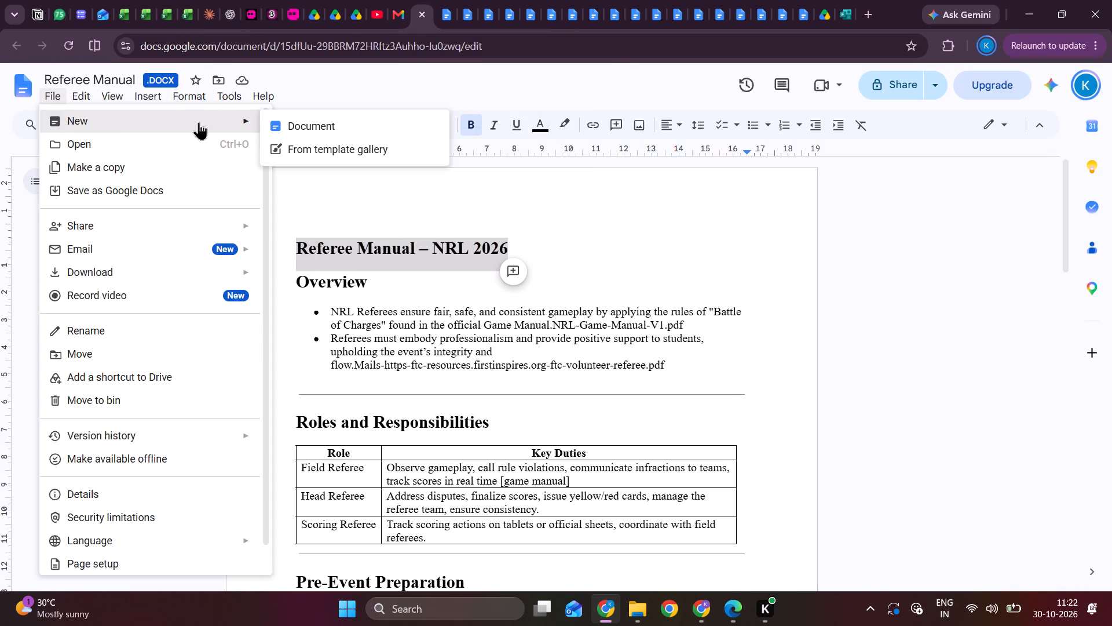
left_click(323, 129)
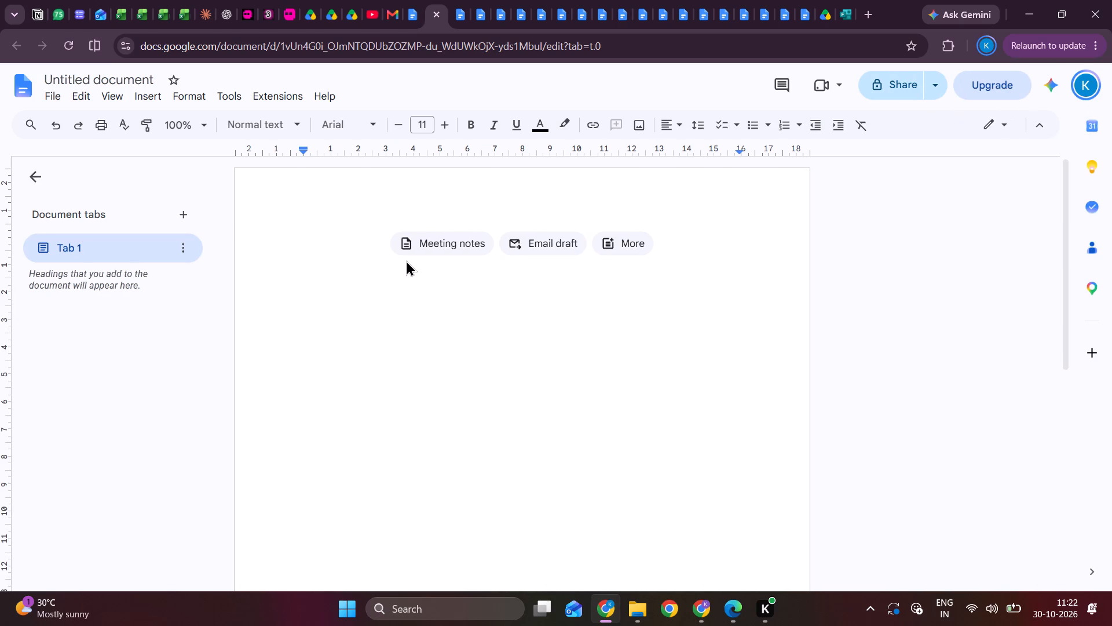
key("ctrl+v")
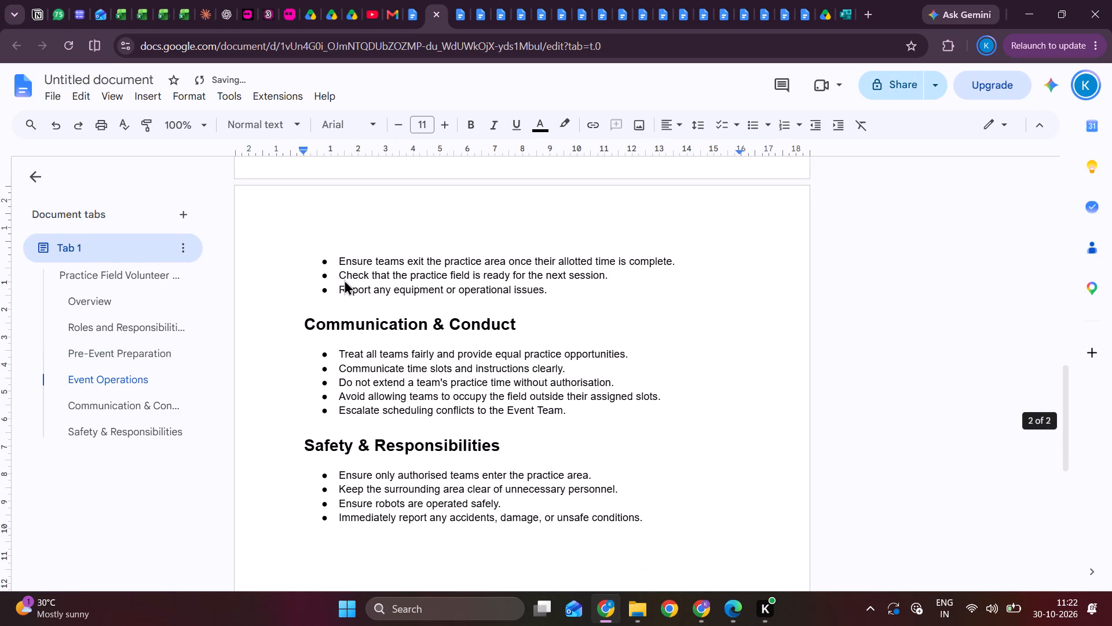
Set the entire text of the Practice Field Volunteer Manual to Times New Roman.
key("ctrl+a")
left_click(348, 124)
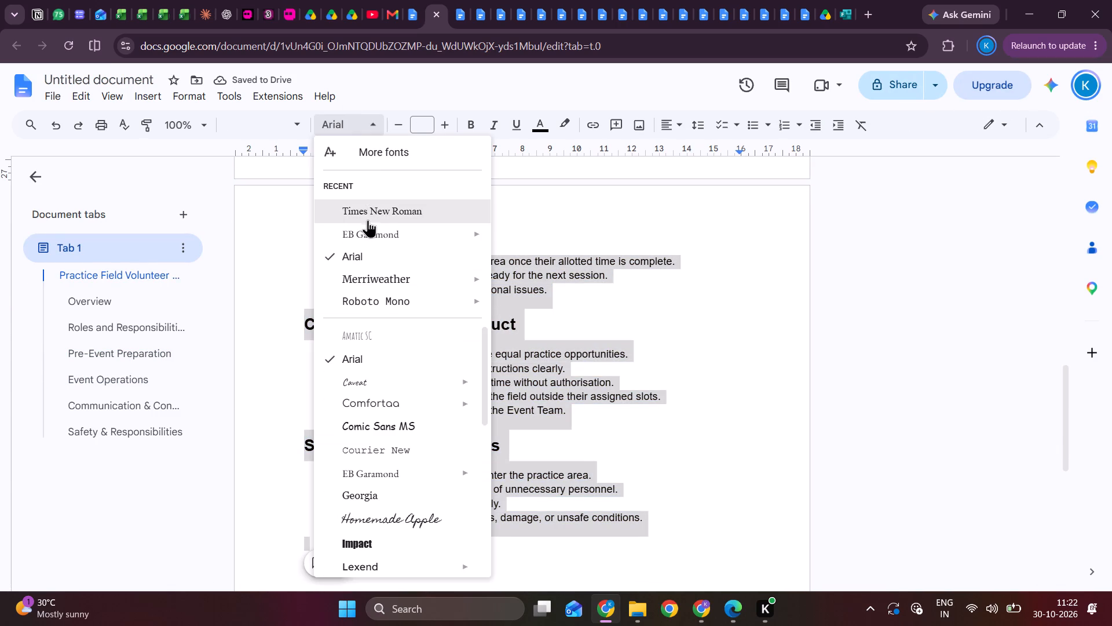
left_click(368, 215)
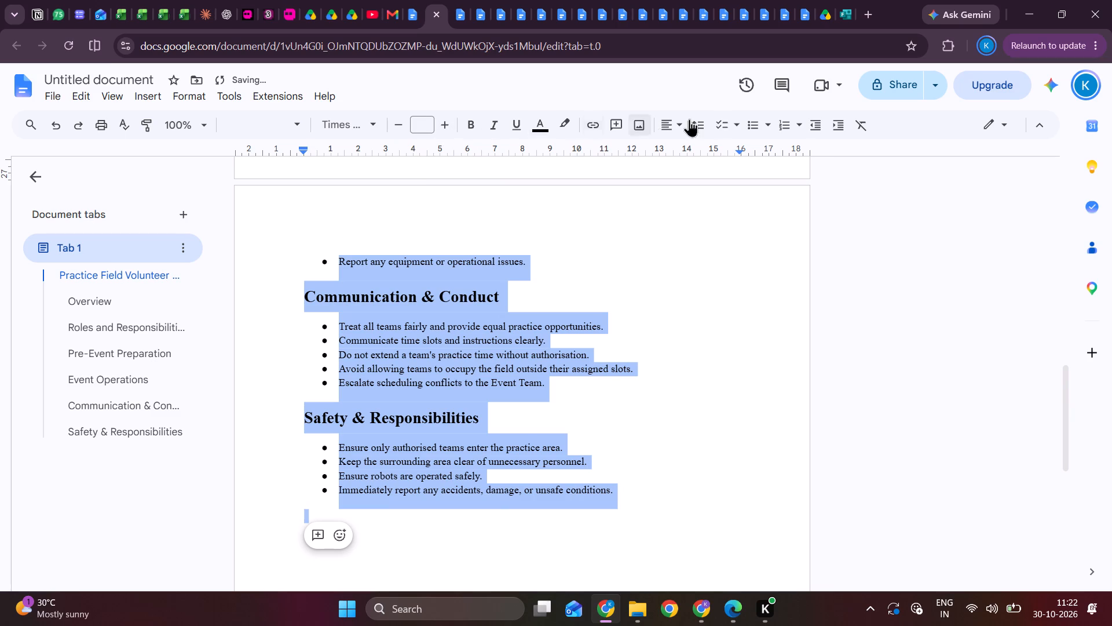
Justify the entire text of the Practice Field Volunteer Manual.
left_click(666, 129)
left_click(737, 155)
scroll(594, 351, "up", 4)
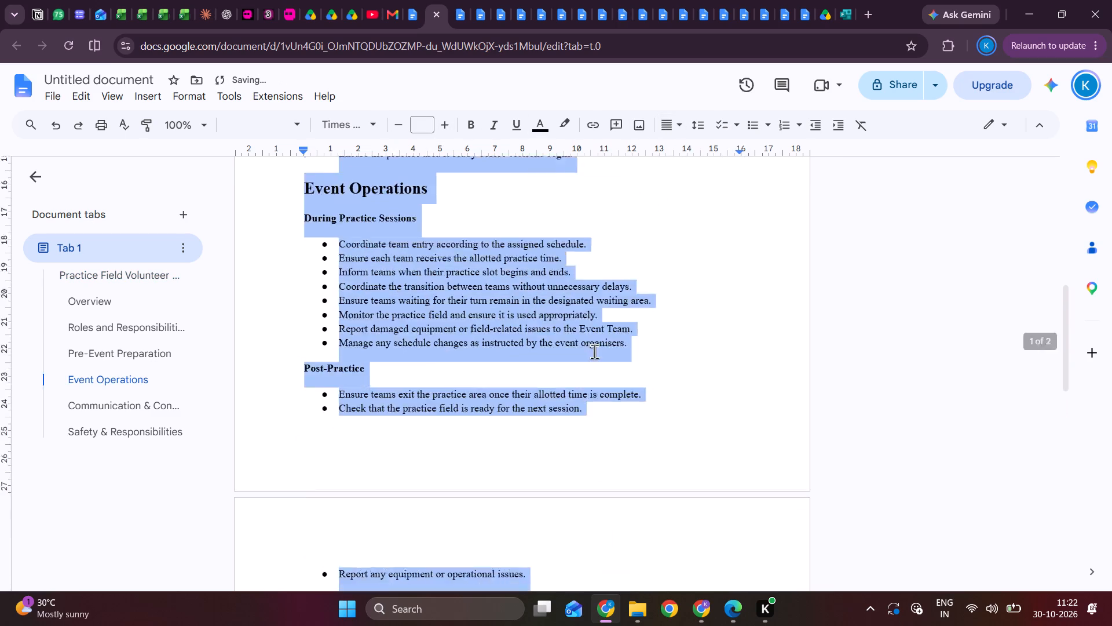
scroll(594, 351, "up", 7)
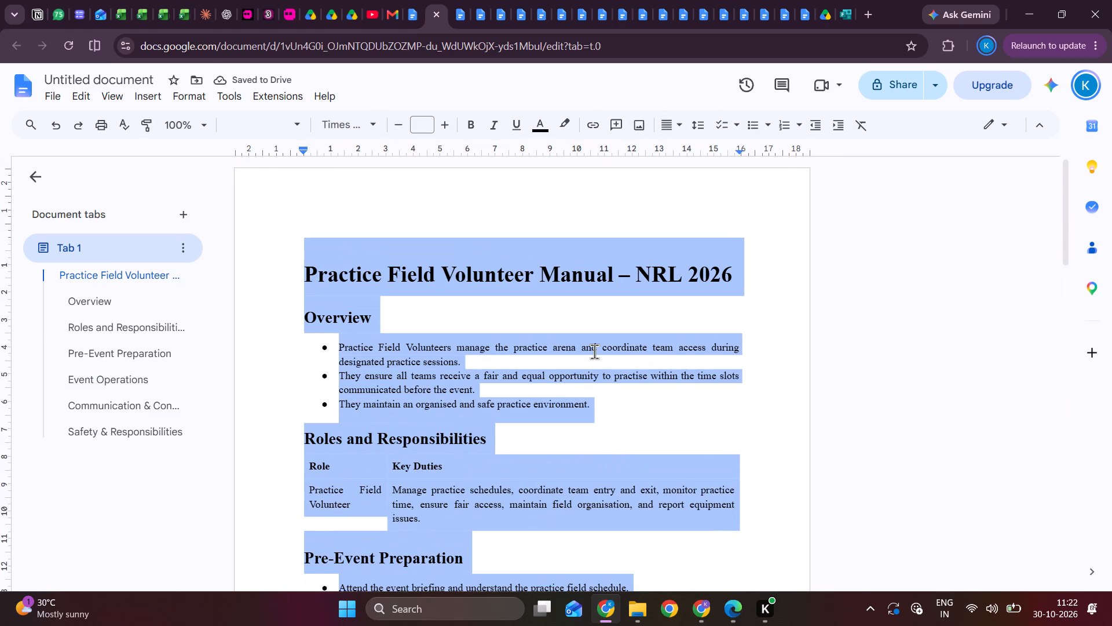
scroll(594, 351, "down", 1)
left_click(598, 405)
Set the border of the Roles and Responsibilities table in the Practice Field Volunteer Manual to 0.5 pt.
left_click(522, 441)
right_click(522, 441)
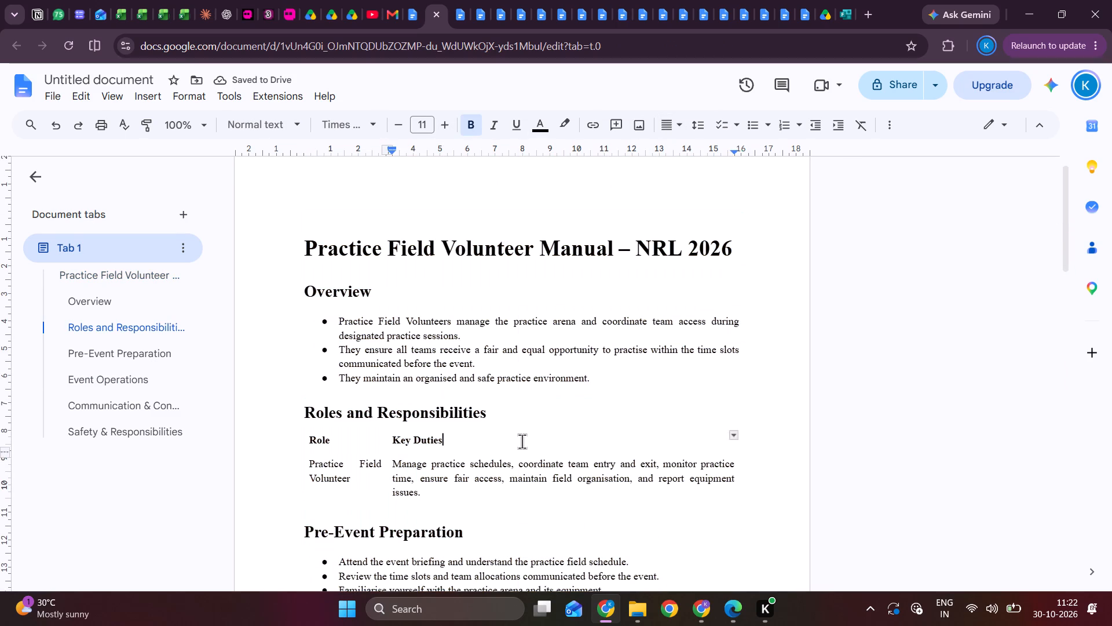
scroll(586, 515, "down", 1)
left_click(594, 479)
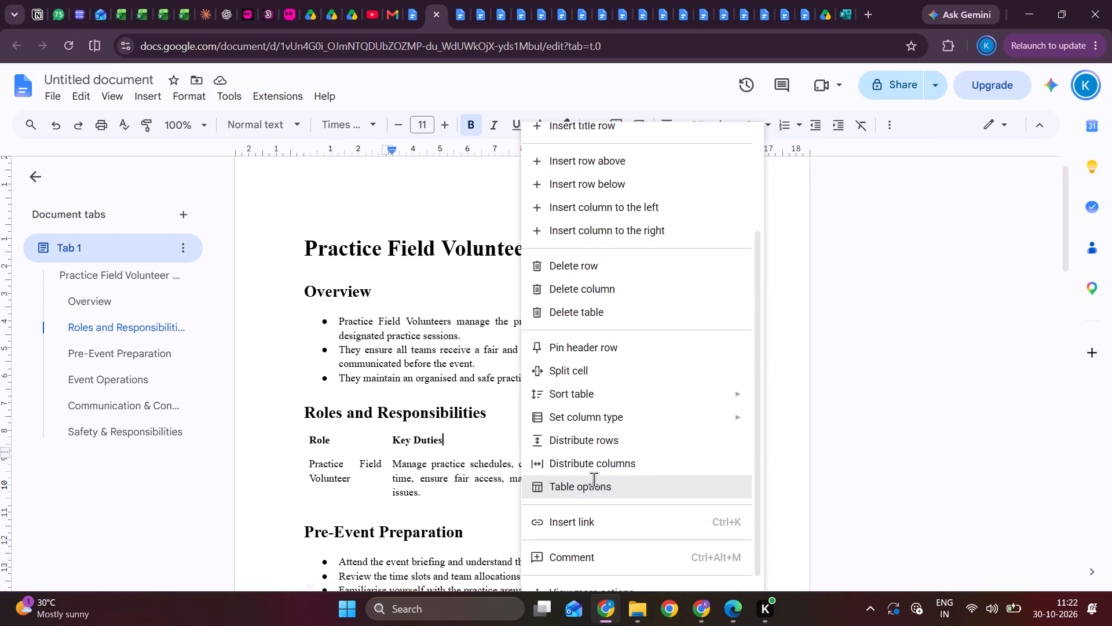
left_click(887, 391)
left_click(931, 460)
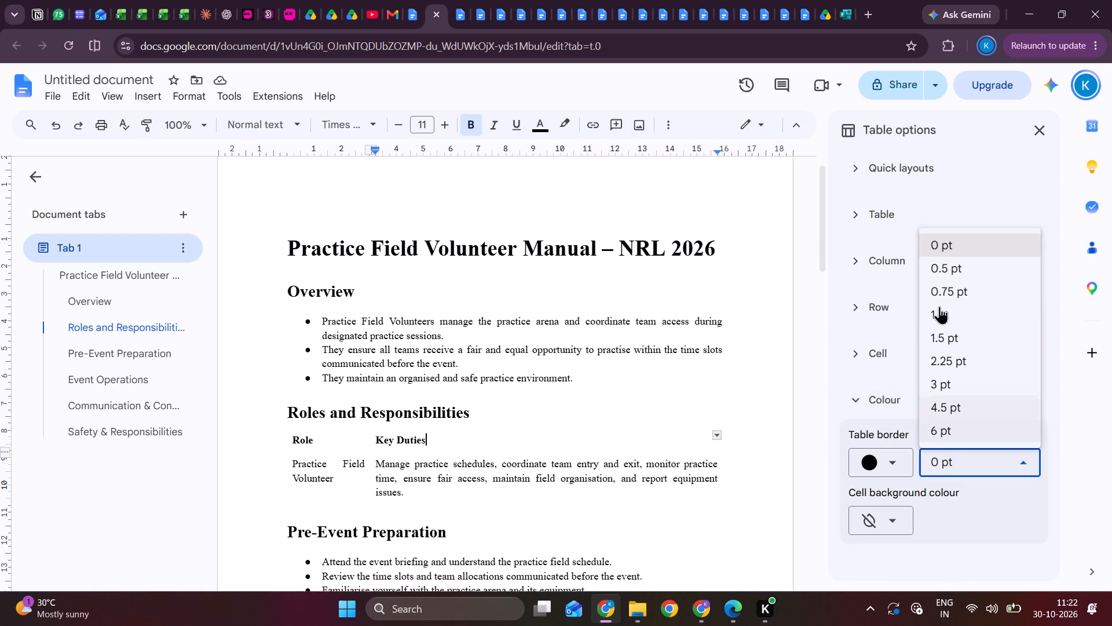
left_click(936, 262)
scroll(661, 420, "up", 1)
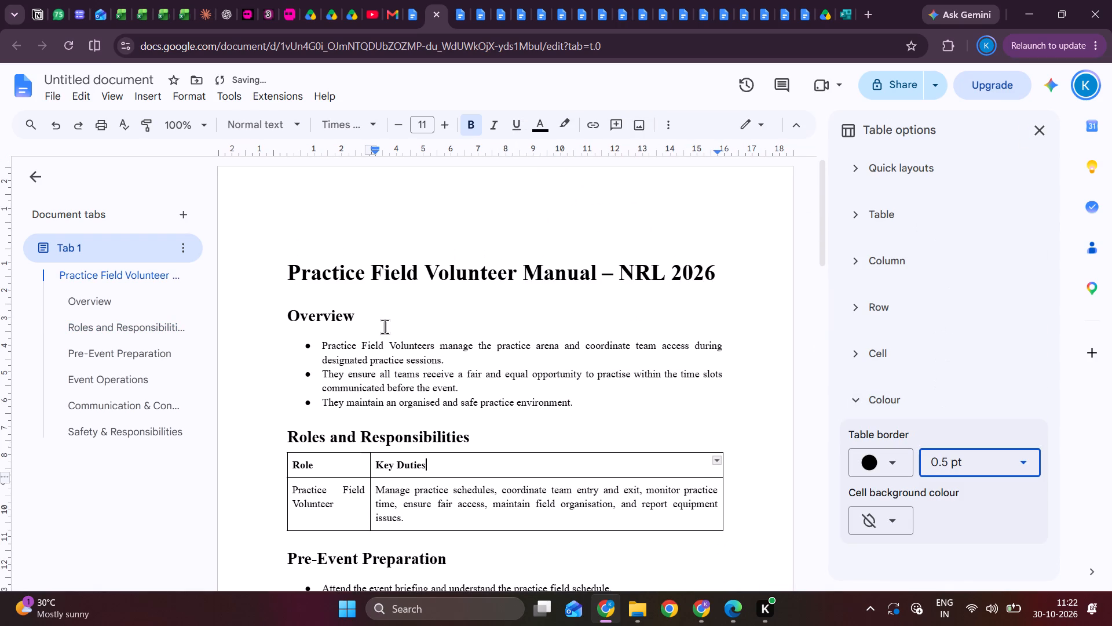
Reduce the title "Practice Field Volunteer Manual – NRL 2026" to 20 pt and close the table options.
left_click(321, 337)
left_click(289, 278)
key("BackSpace")
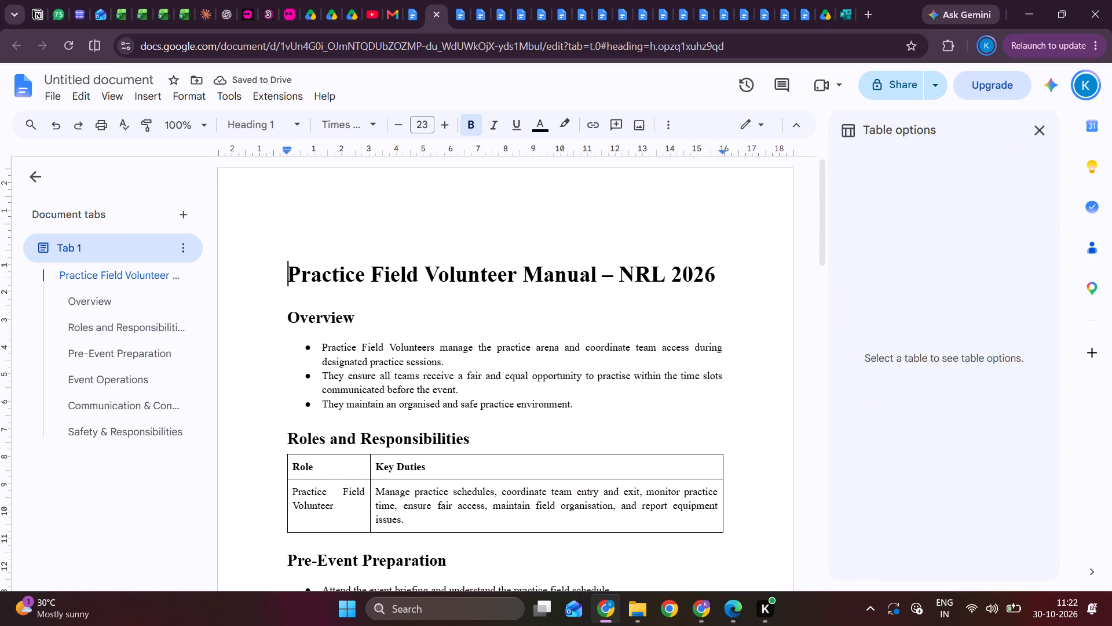
key("BackSpace")
left_click_drag(279, 268, 685, 286)
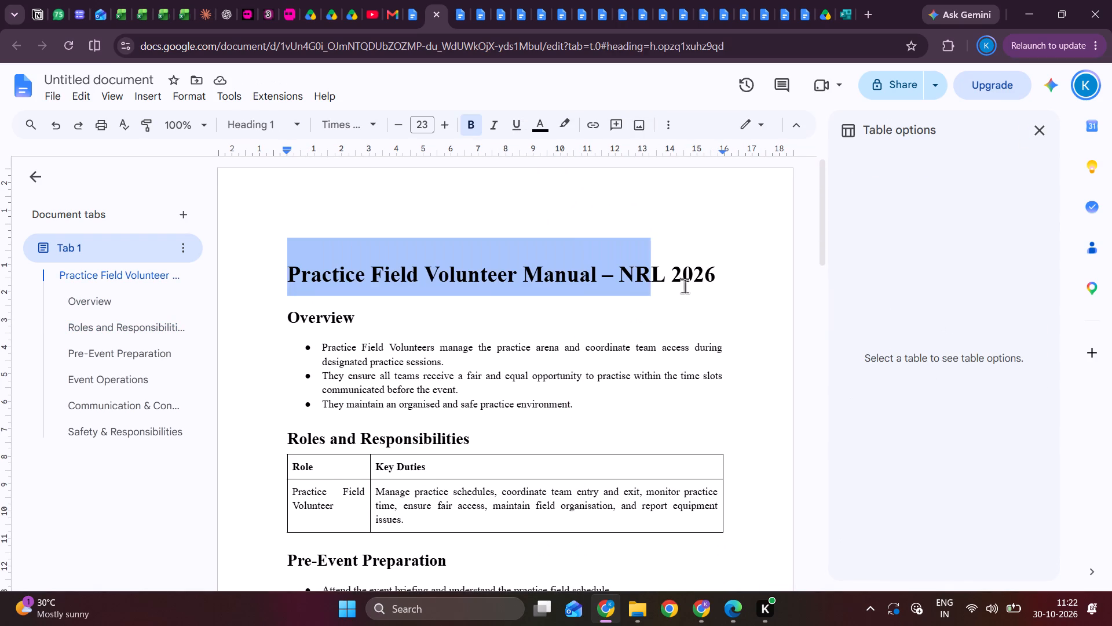
left_click_drag(685, 286, 723, 292)
double_click(401, 121)
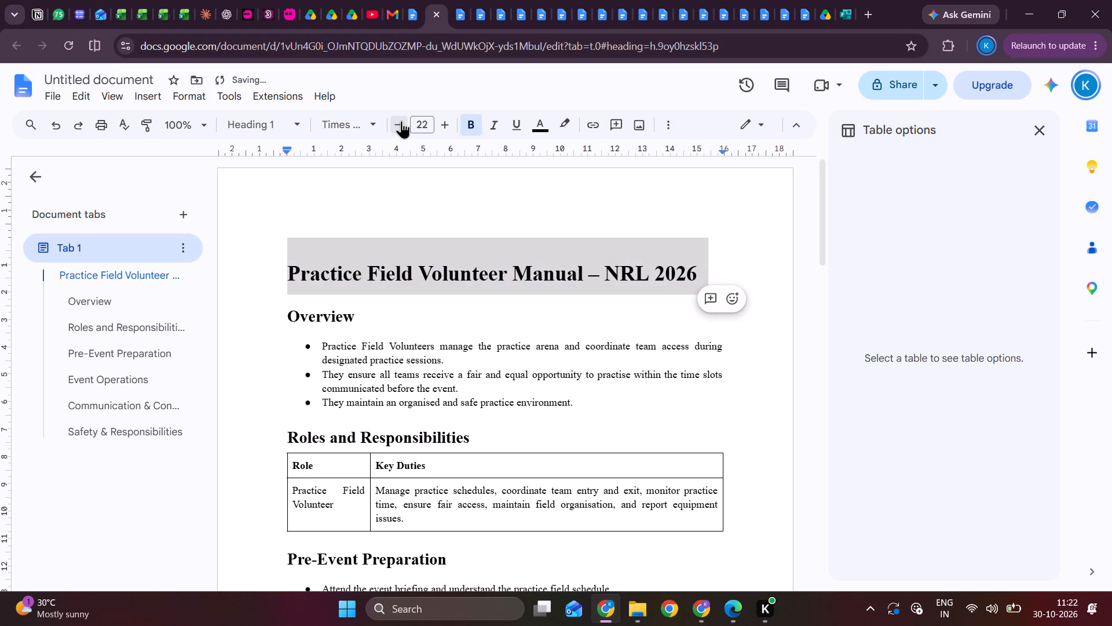
left_click(402, 119)
left_click(543, 352)
scroll(543, 352, "down", 8)
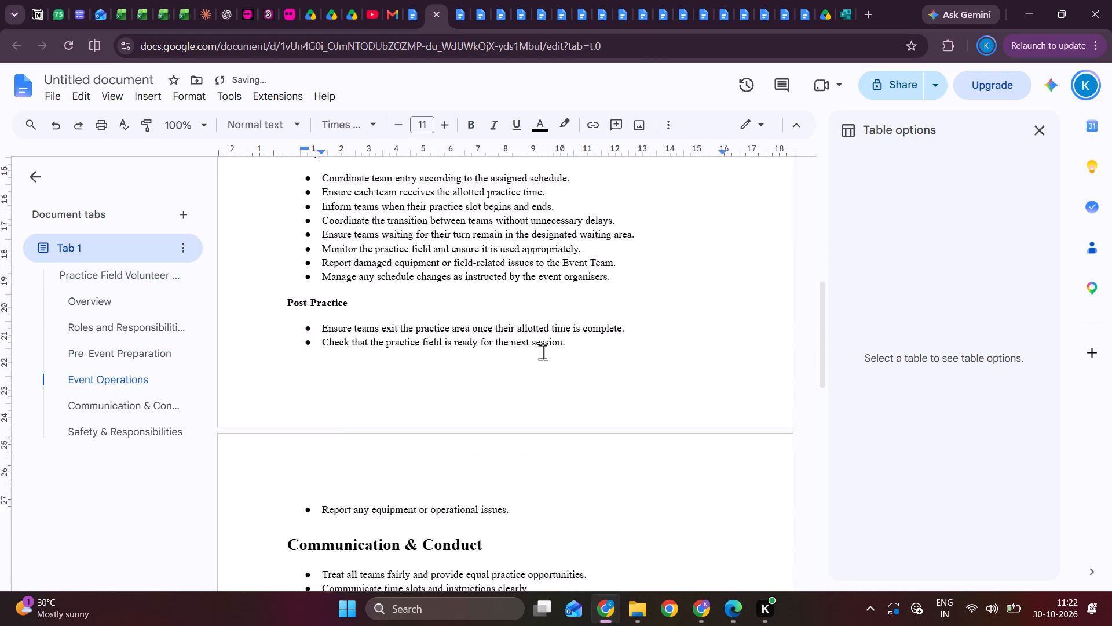
scroll(543, 352, "down", 2)
scroll(543, 352, "up", 3)
left_click(1050, 124)
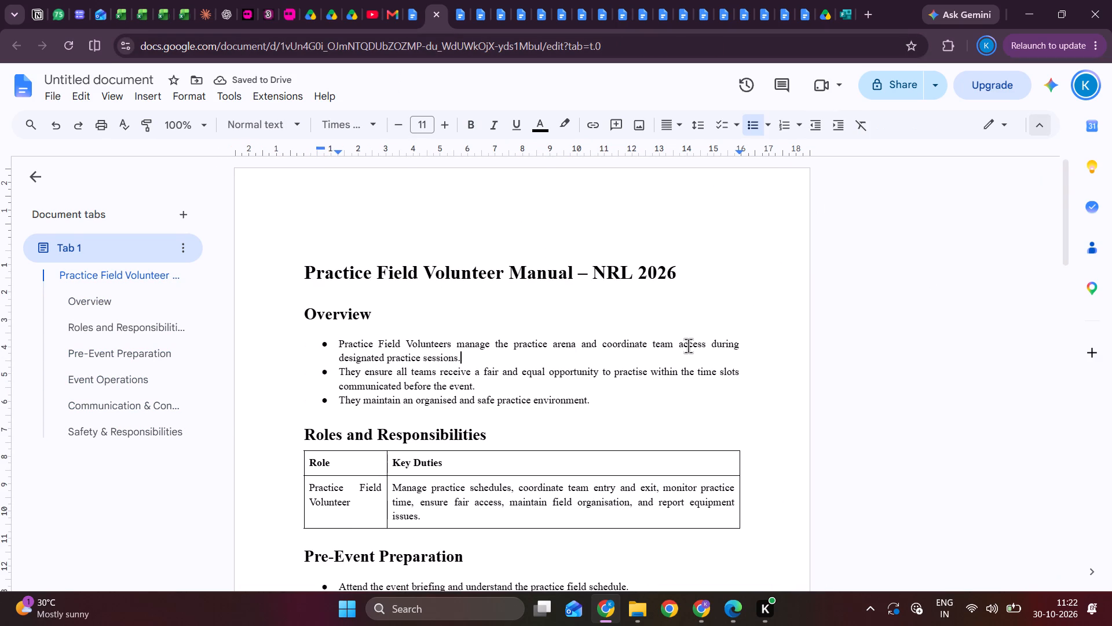
scroll(688, 345, "up", 6)
scroll(688, 345, "down", 2)
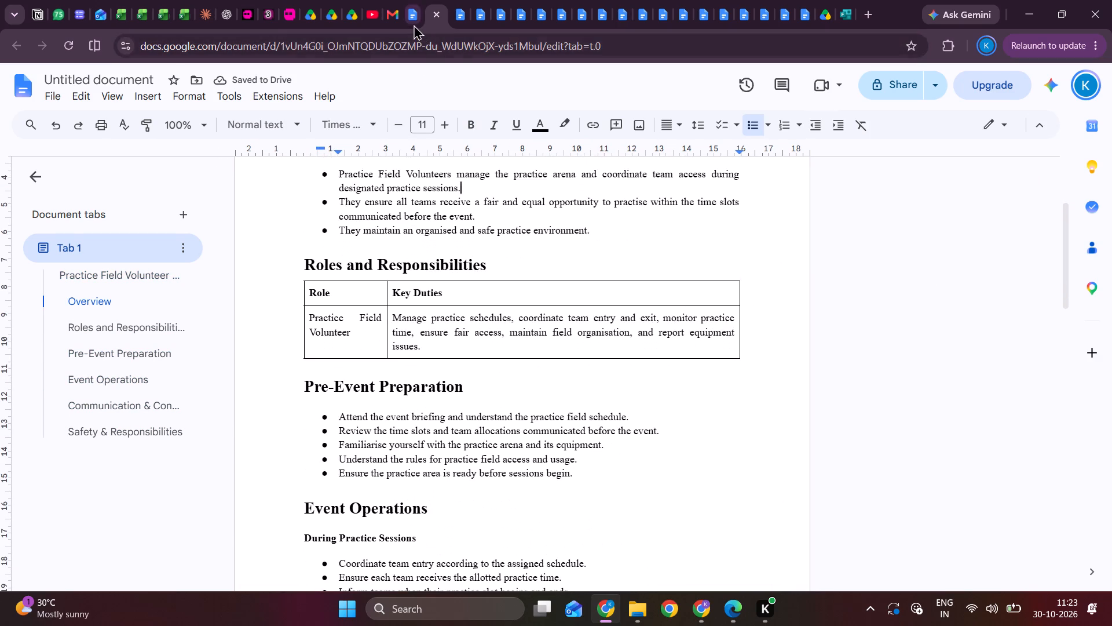
Download the Referee Manual as a Word document into the NRL Logistics folder "Volunteers Brochure", and close the manual.
left_click(414, 23)
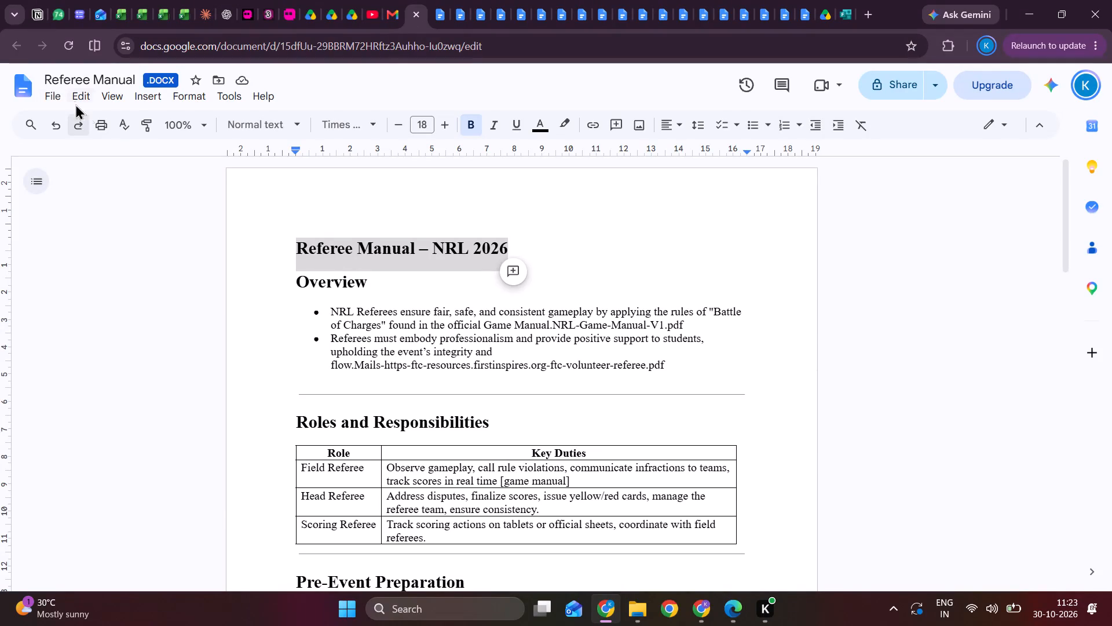
left_click(48, 96)
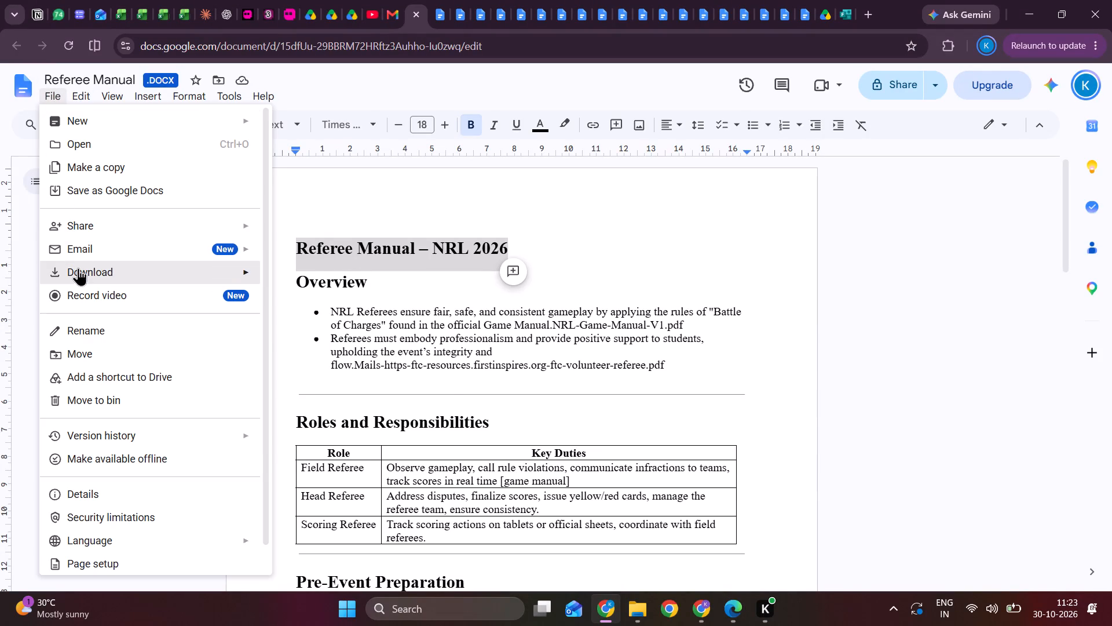
left_click(78, 268)
left_click(335, 276)
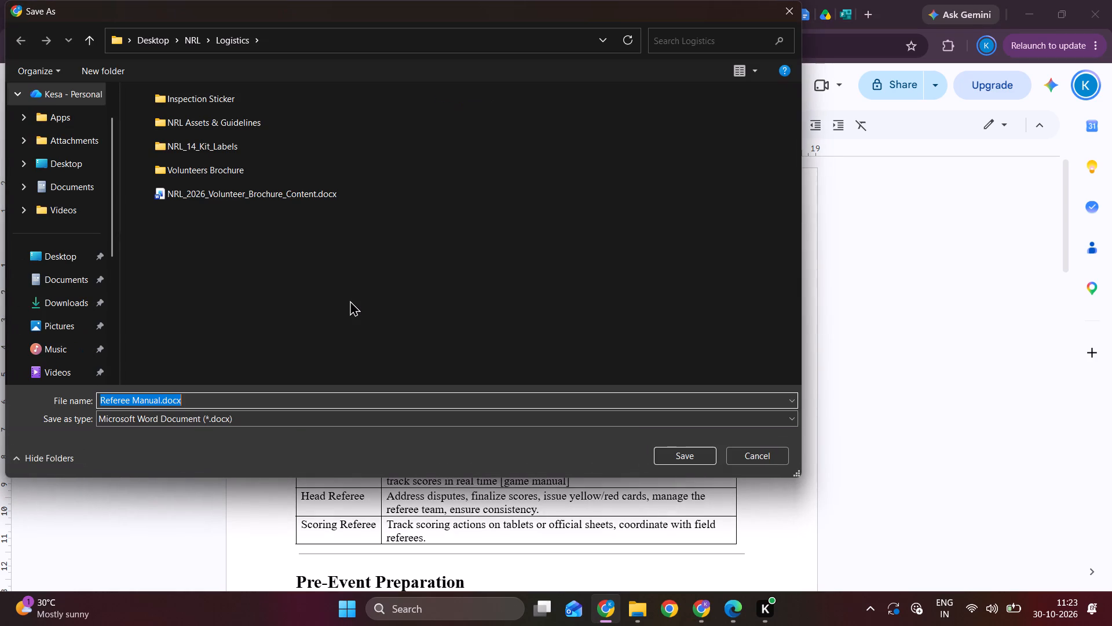
double_click(209, 173)
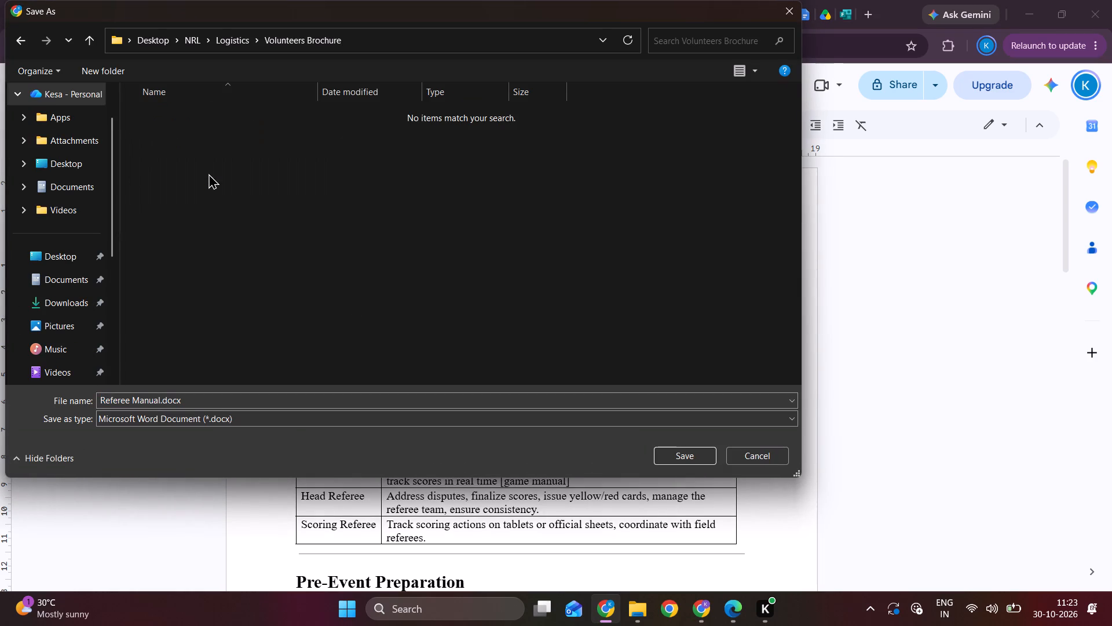
left_click(681, 457)
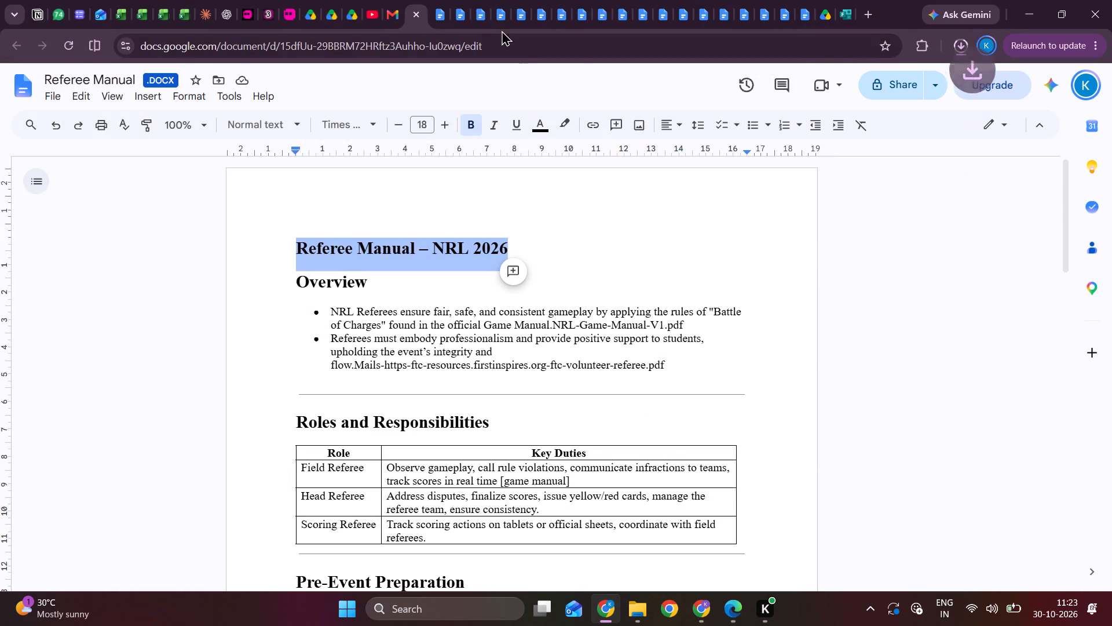
left_click(417, 17)
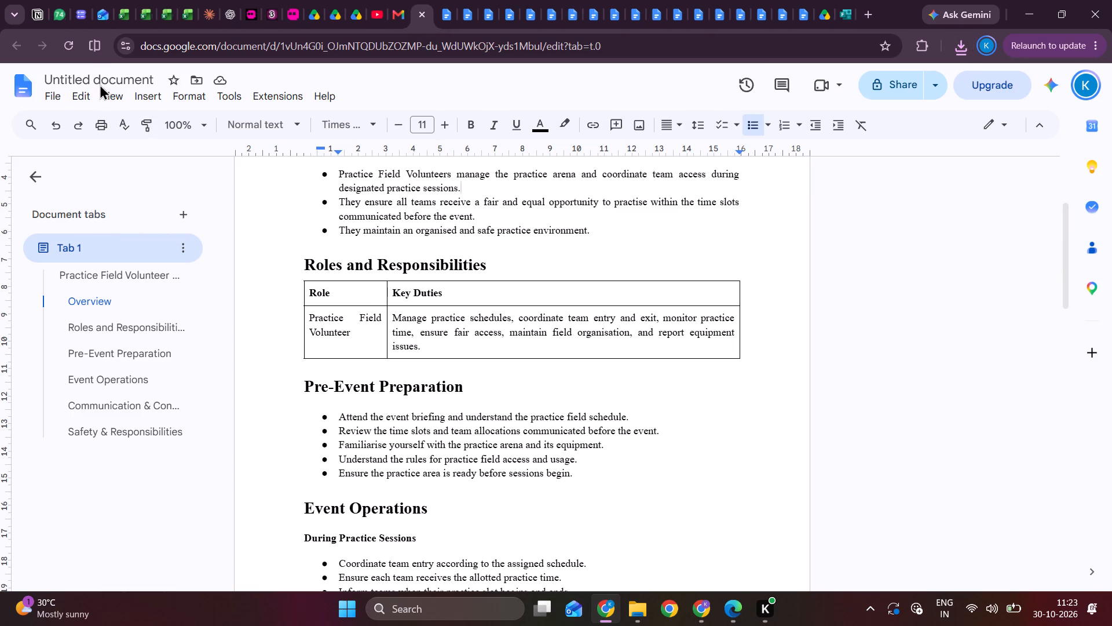
Name the document "Practice Field Volunteer Manual – NRL 2026" and download it as Word into the Volunteers Brochure folder, closing the document.
left_click(100, 78)
left_click(52, 96)
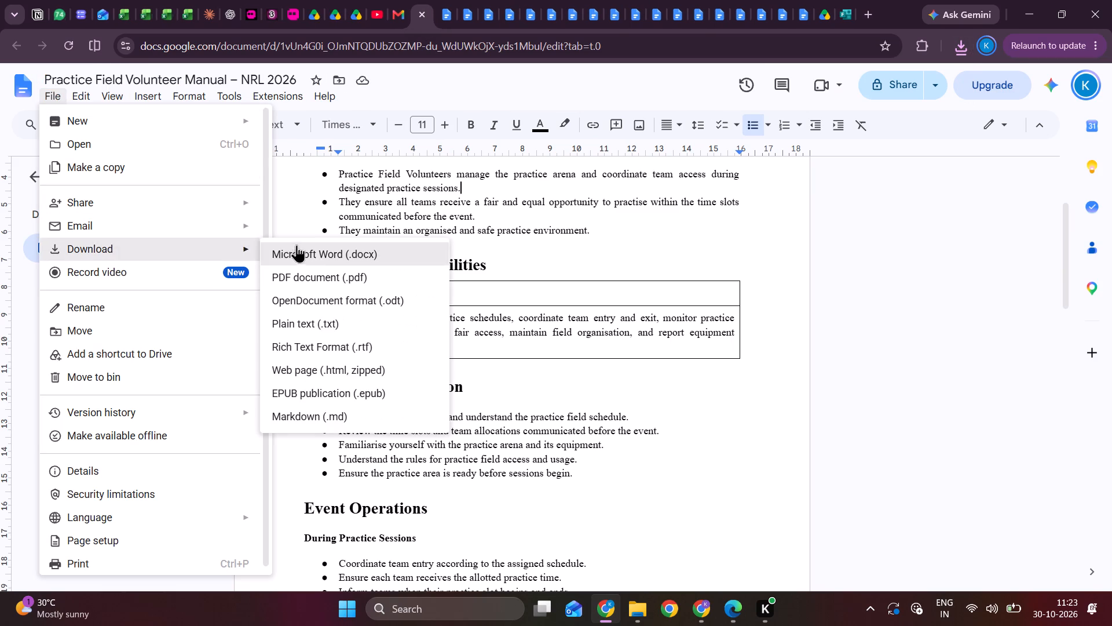
left_click(317, 250)
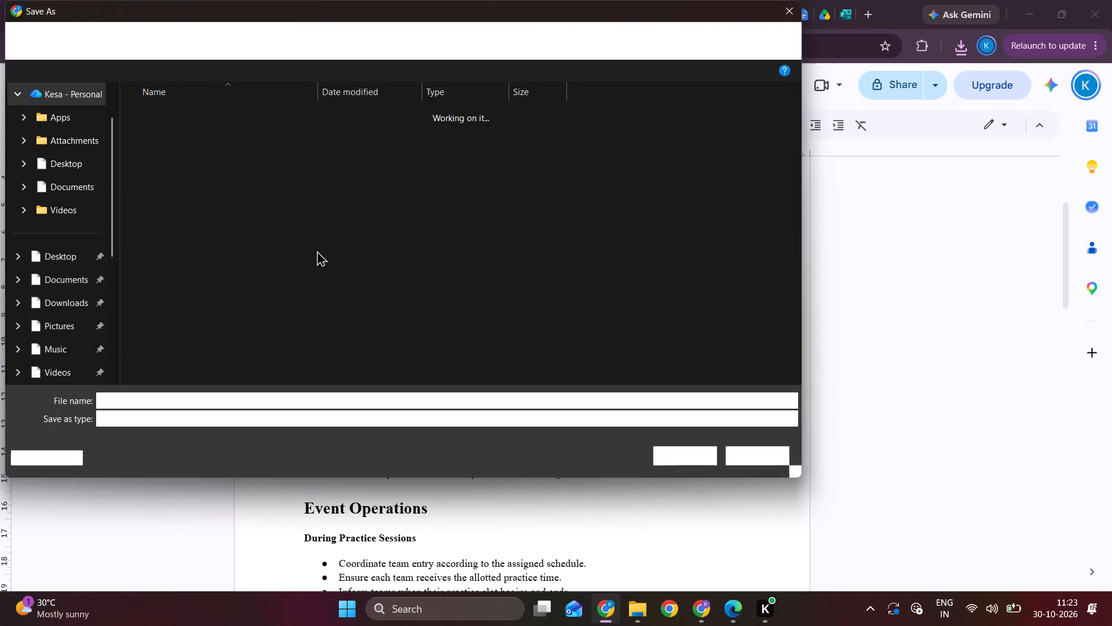
left_click(682, 458)
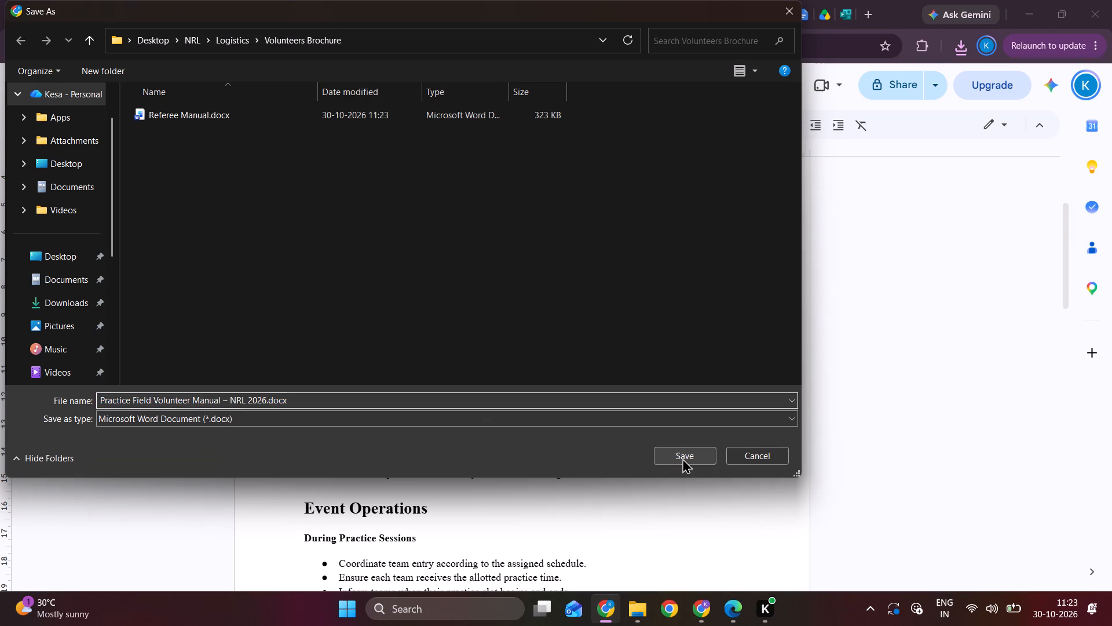
left_click(426, 10)
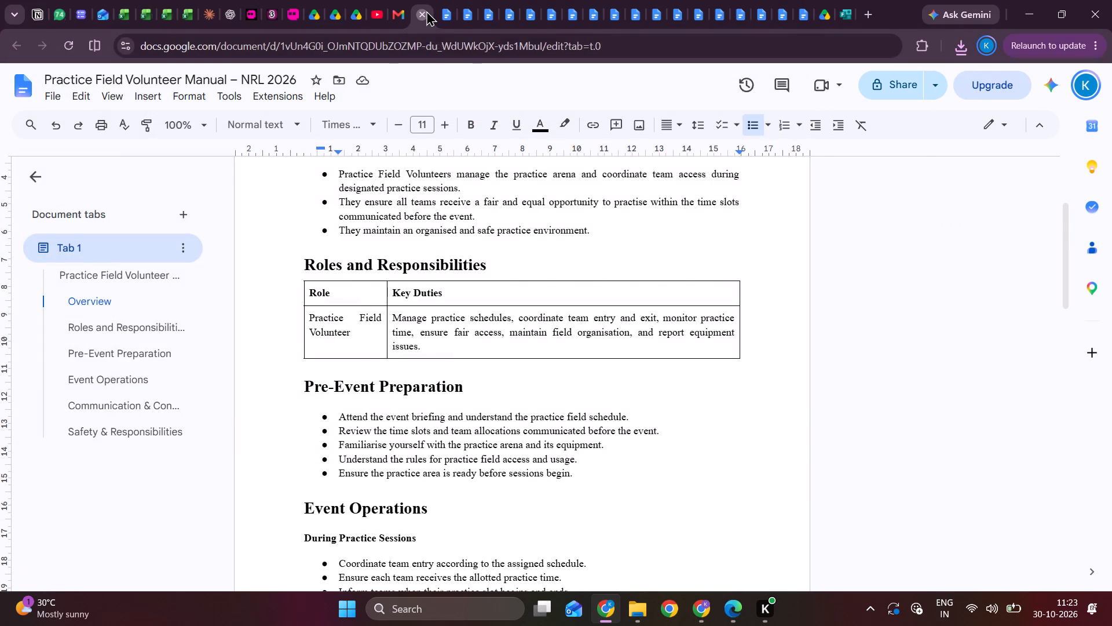
Download the Match Controller Manual – NRL 2026 as a Word document into the Volunteers Brochure folder.
left_click(57, 92)
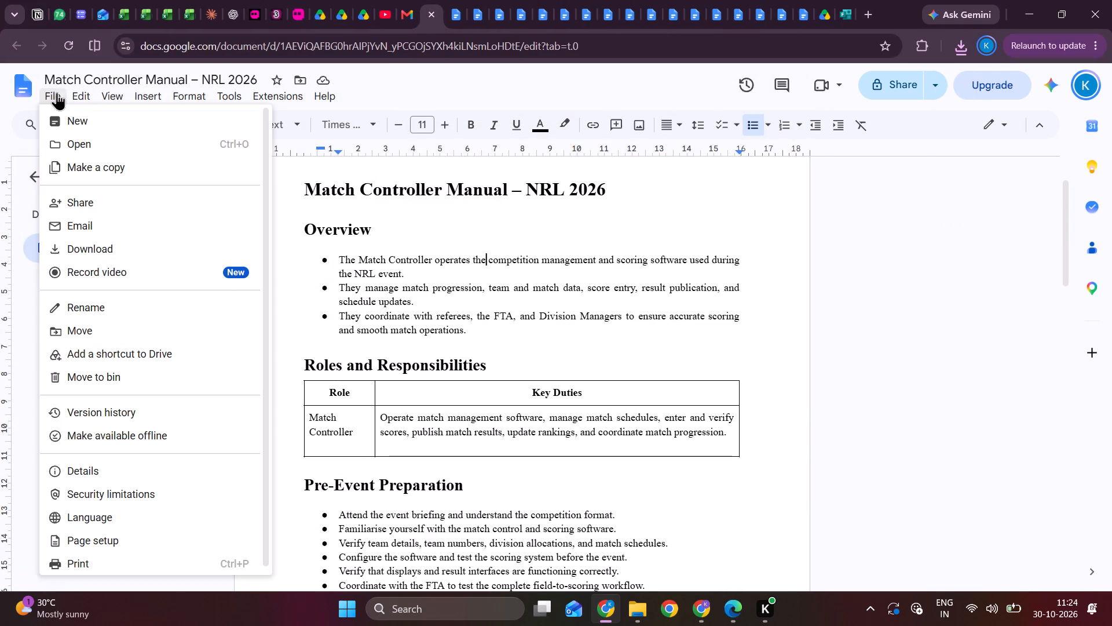
left_click(292, 258)
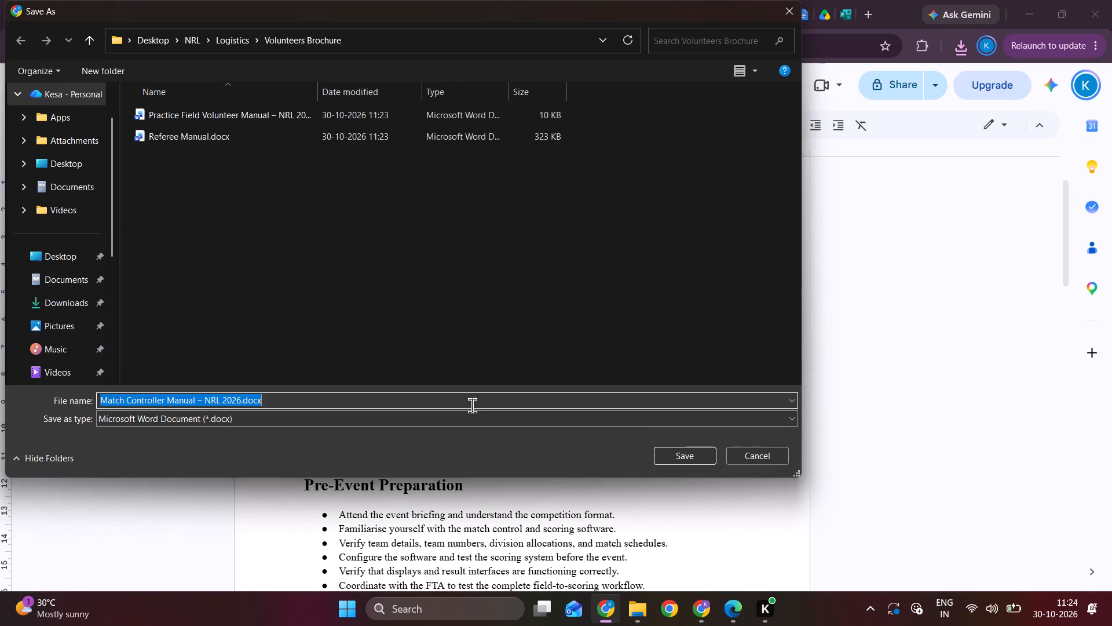
left_click(678, 451)
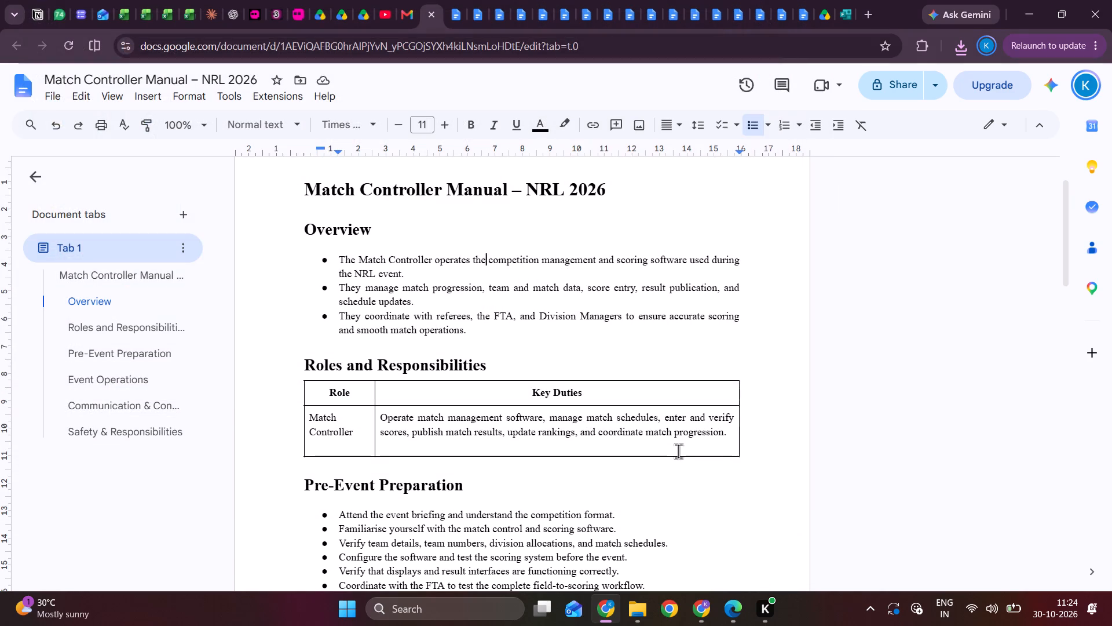
Name the Autonomous Field document "Autonomous Field Volunteer Manual – NRL 2026" and download it as Word into the Volunteers Brochure folder.
left_click(454, 9)
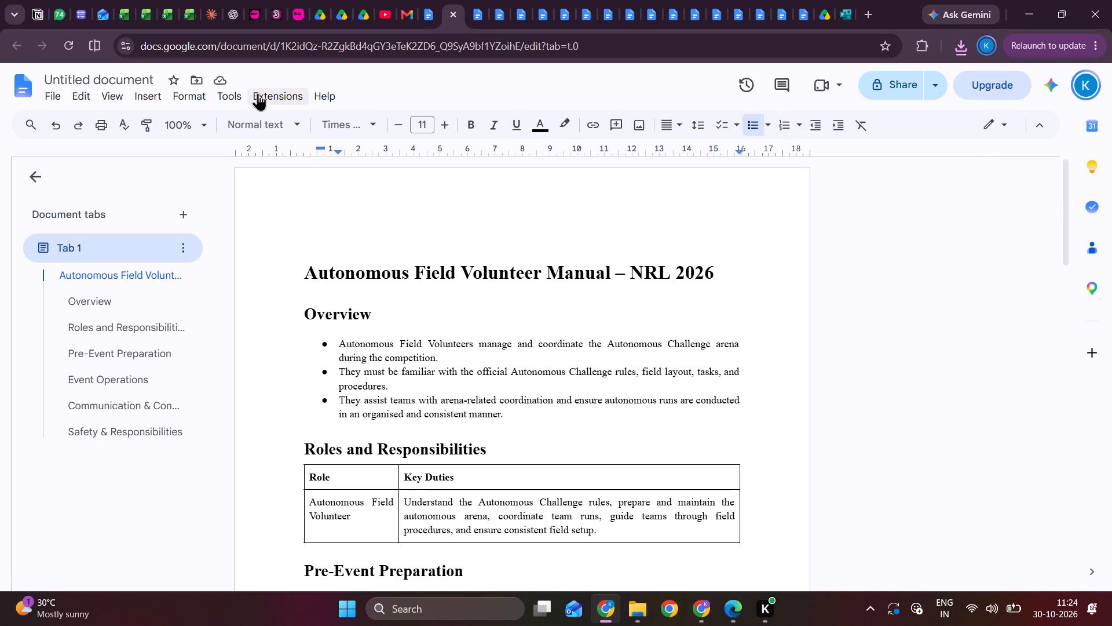
left_click(123, 75)
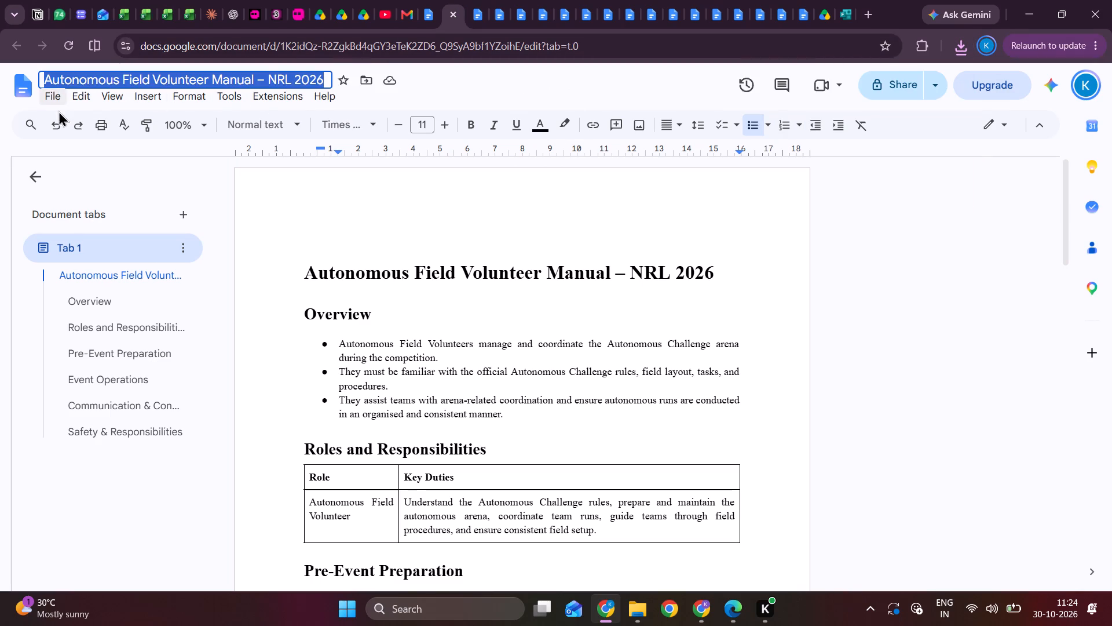
left_click(52, 93)
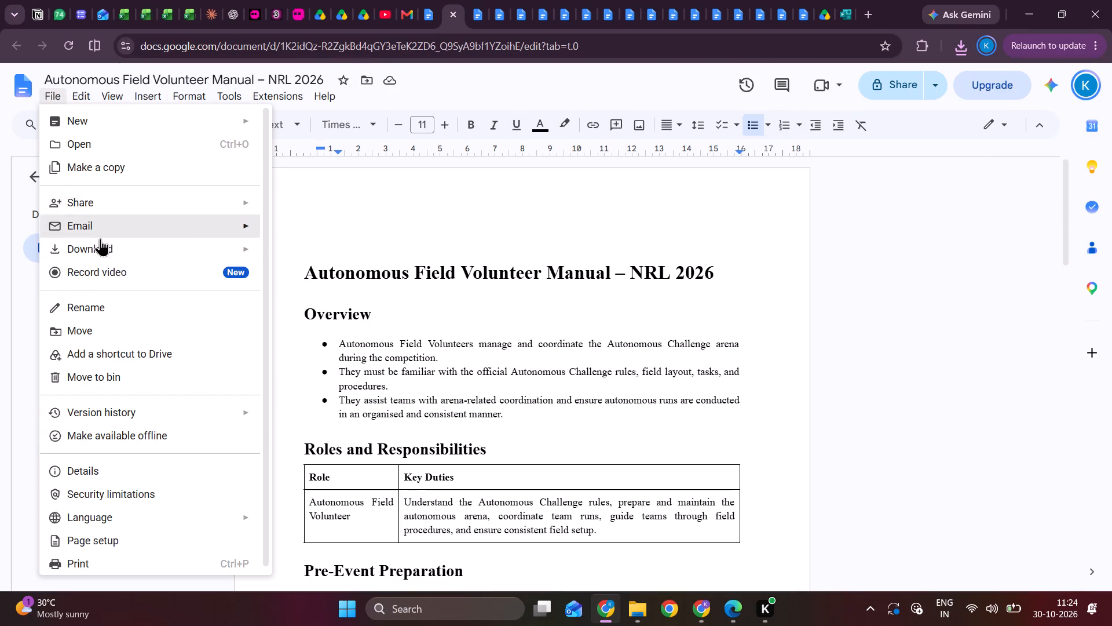
left_click(100, 243)
left_click(306, 260)
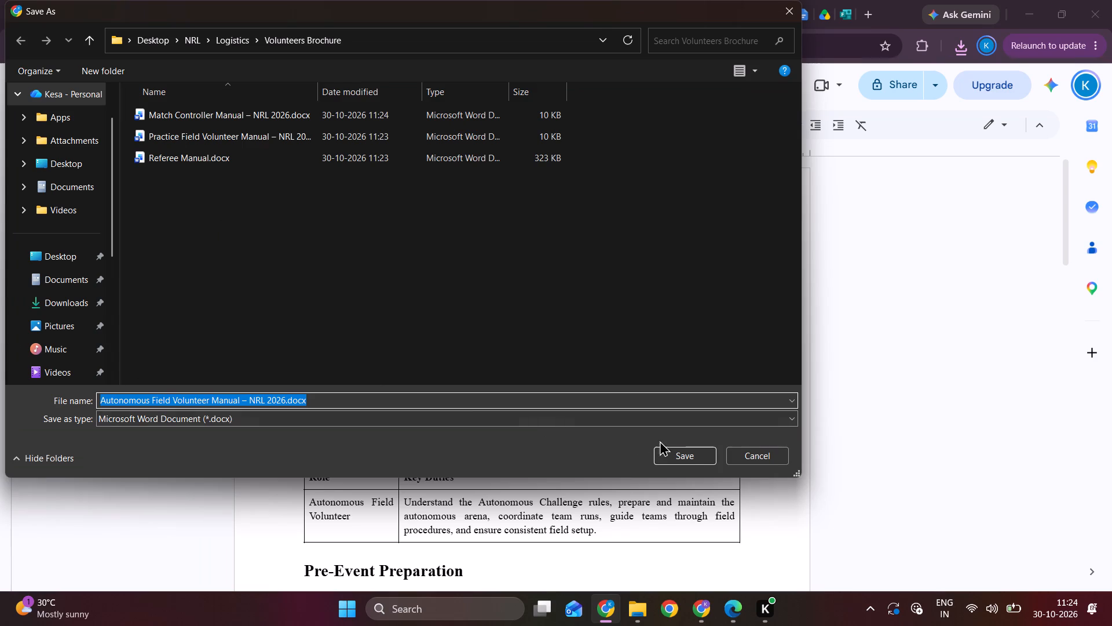
left_click(687, 452)
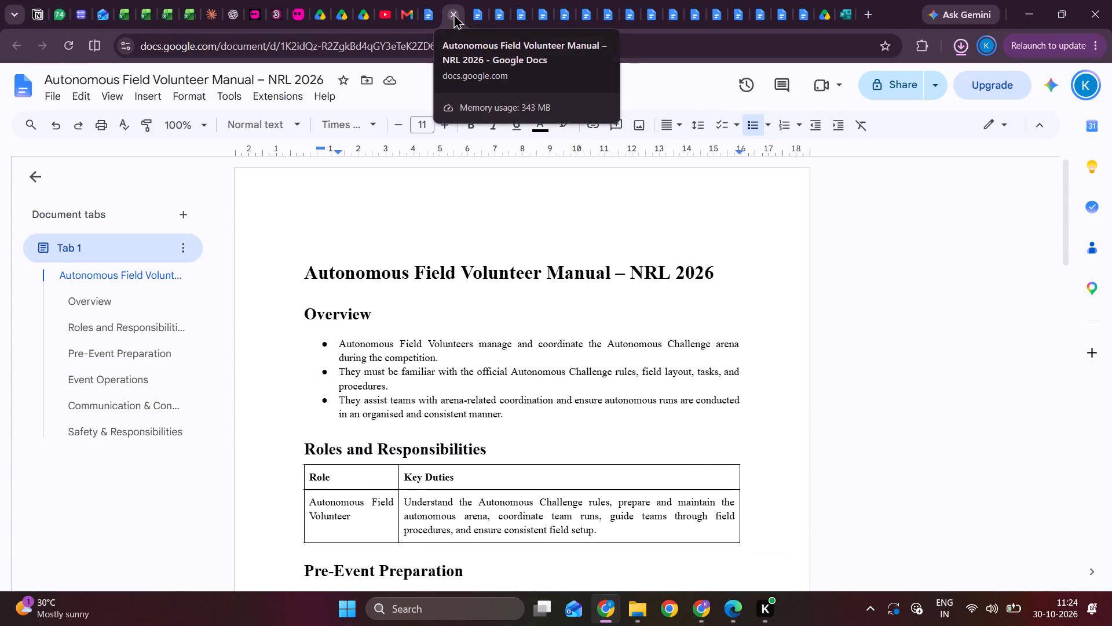
Close the Autonomous Field Volunteer Manual and the Match Controller Manual.
left_click(453, 14)
left_click(433, 17)
left_click(432, 13)
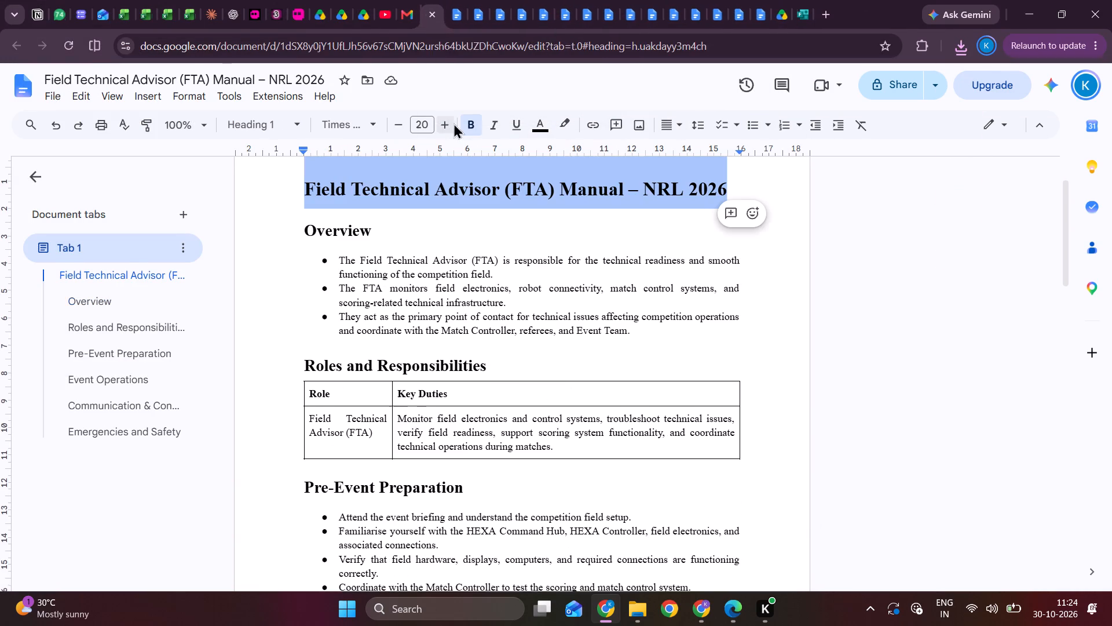
Download the Field Technical Advisor (FTA) Manual – NRL 2026 as a Word document into the Volunteers Brochure folder.
left_click(371, 246)
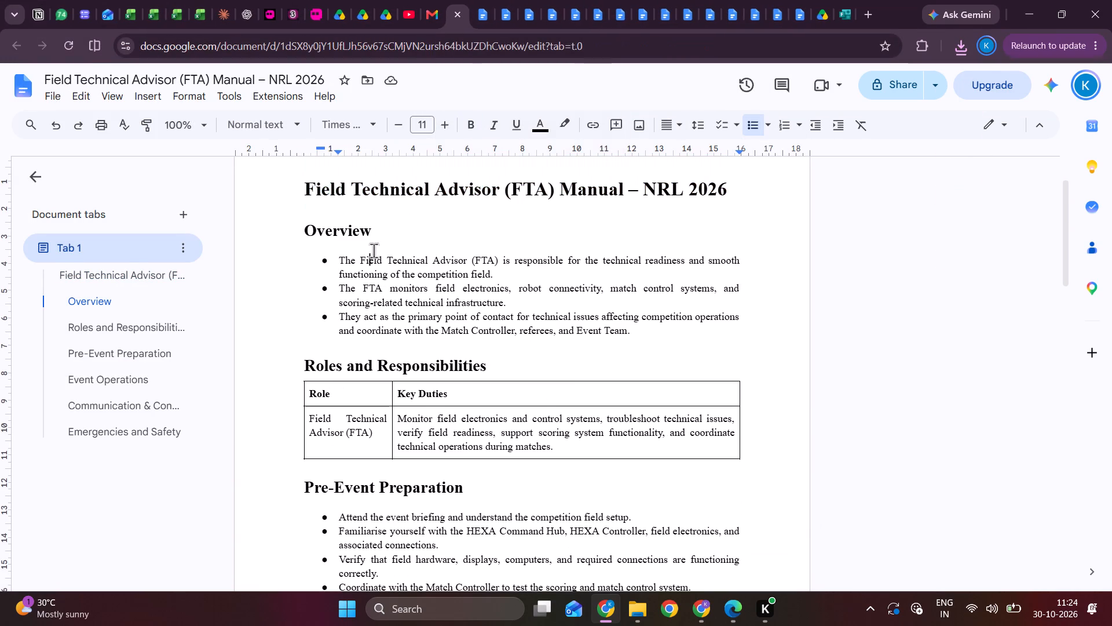
scroll(375, 345, "down", 1)
left_click(55, 94)
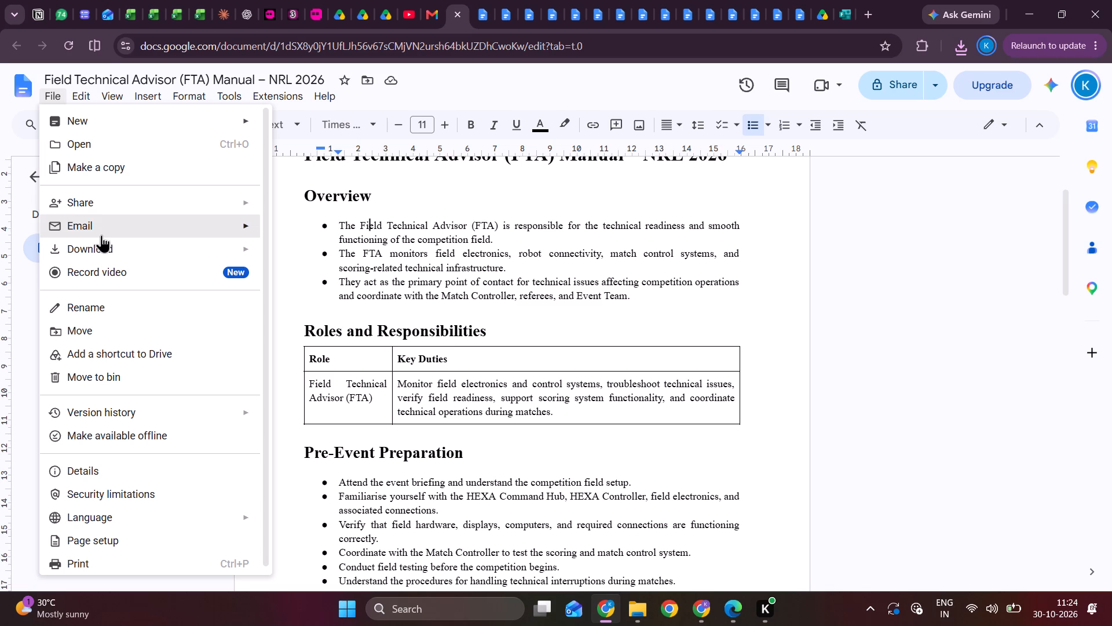
left_click(101, 241)
left_click(319, 261)
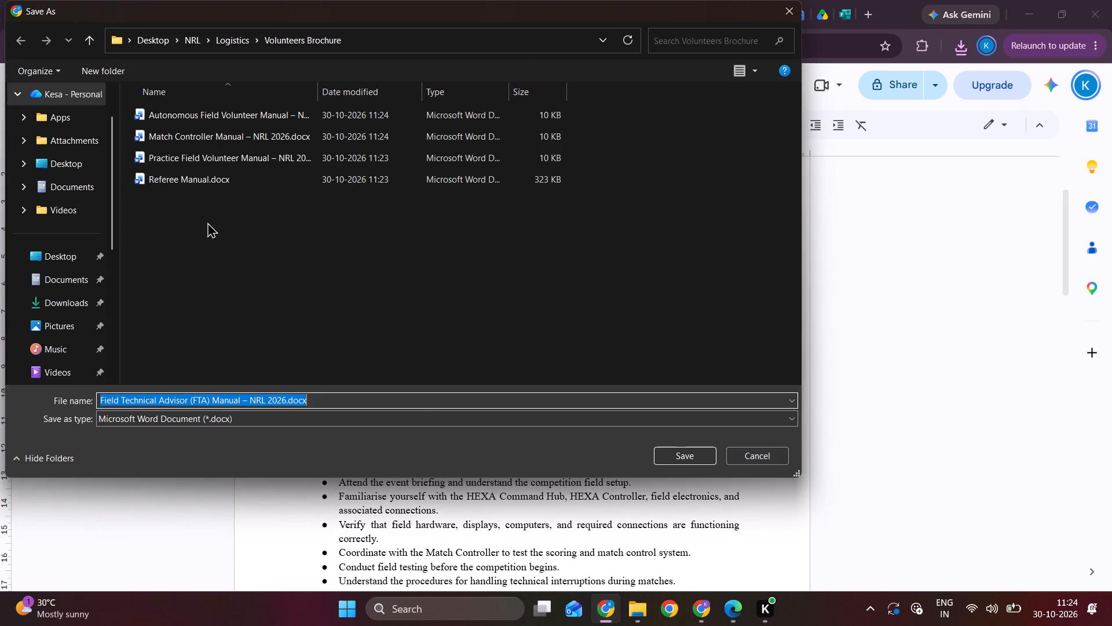
left_click(678, 456)
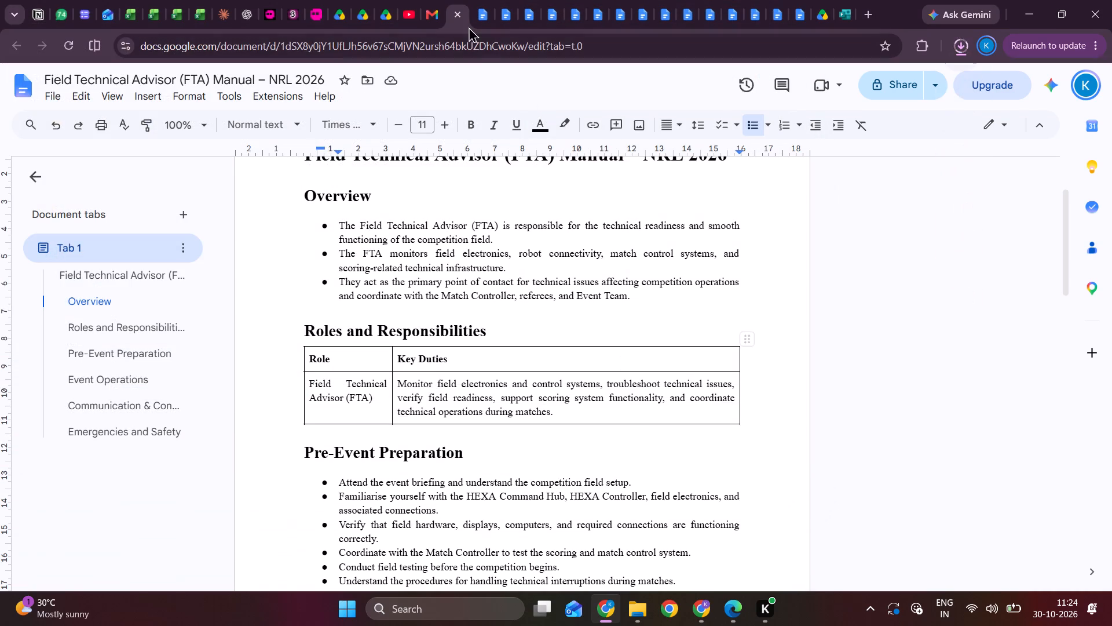
Close the Field Technical Advisor (FTA) Manual and the blank untitled document.
left_click(474, 20)
left_click(458, 12)
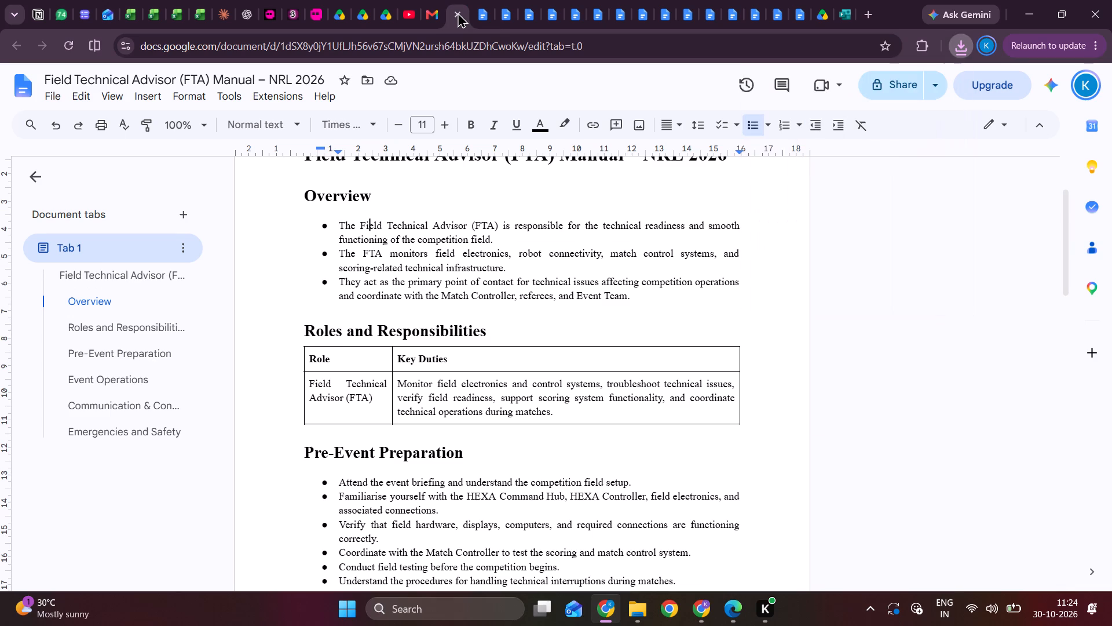
scroll(369, 281, "up", 1)
left_click(458, 13)
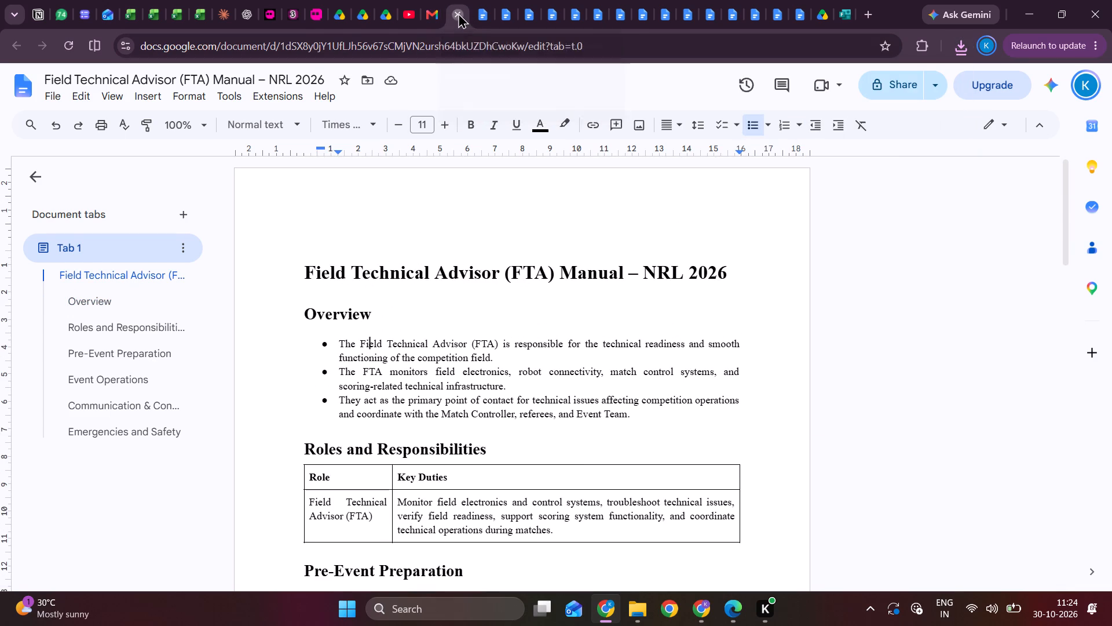
scroll(359, 366, "up", 1)
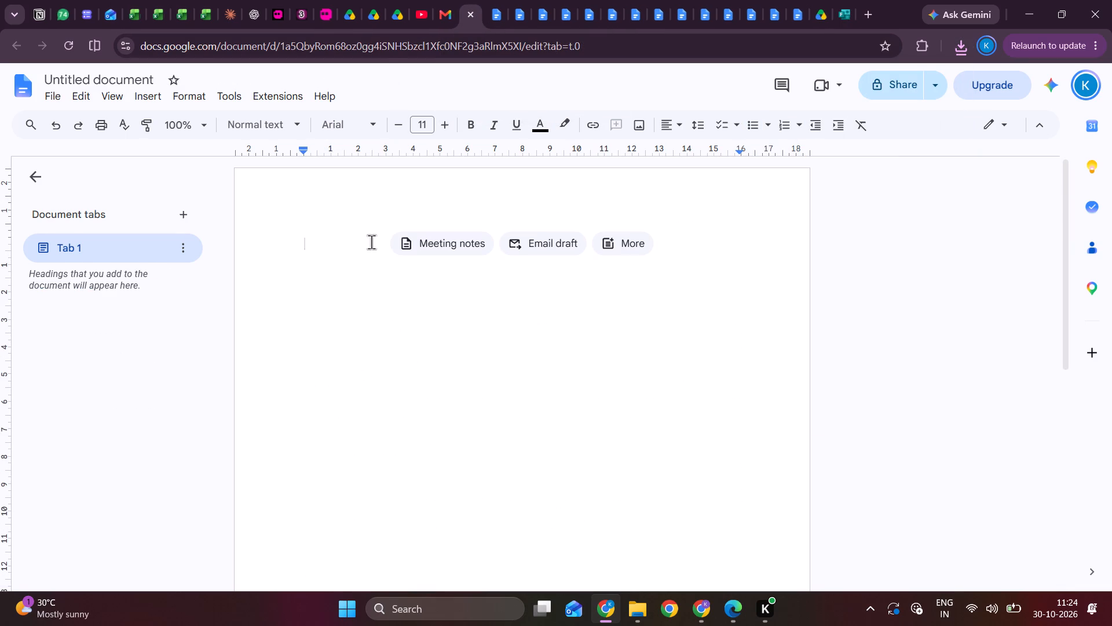
left_click(469, 17)
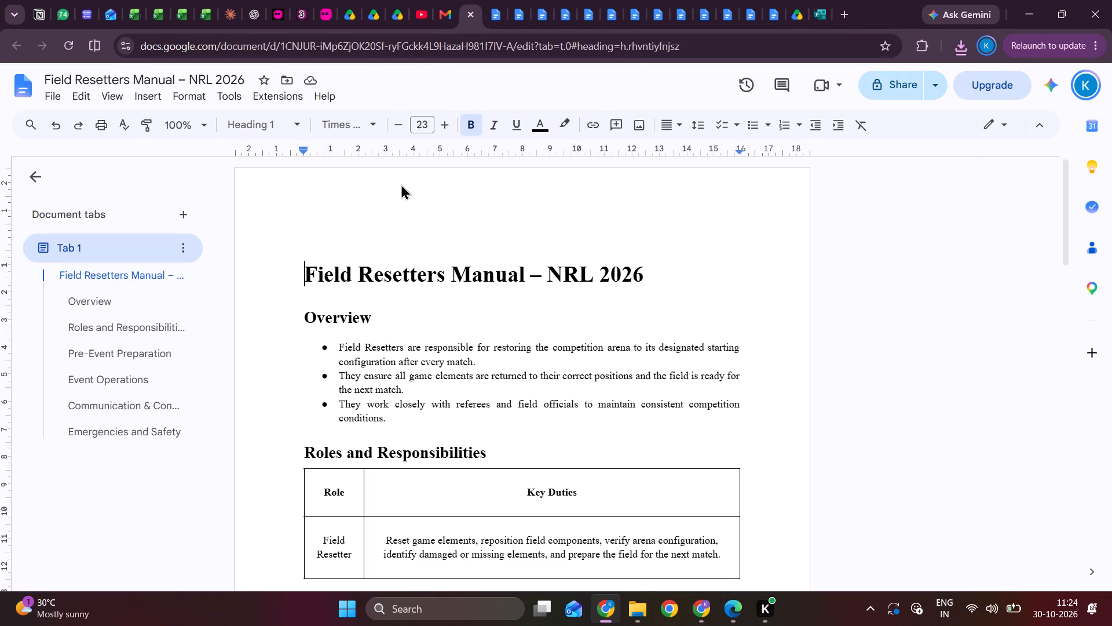
Set the font size of the "Field Resetters Manual – NRL 2026" title heading to 20.
left_click_drag(293, 274, 671, 275)
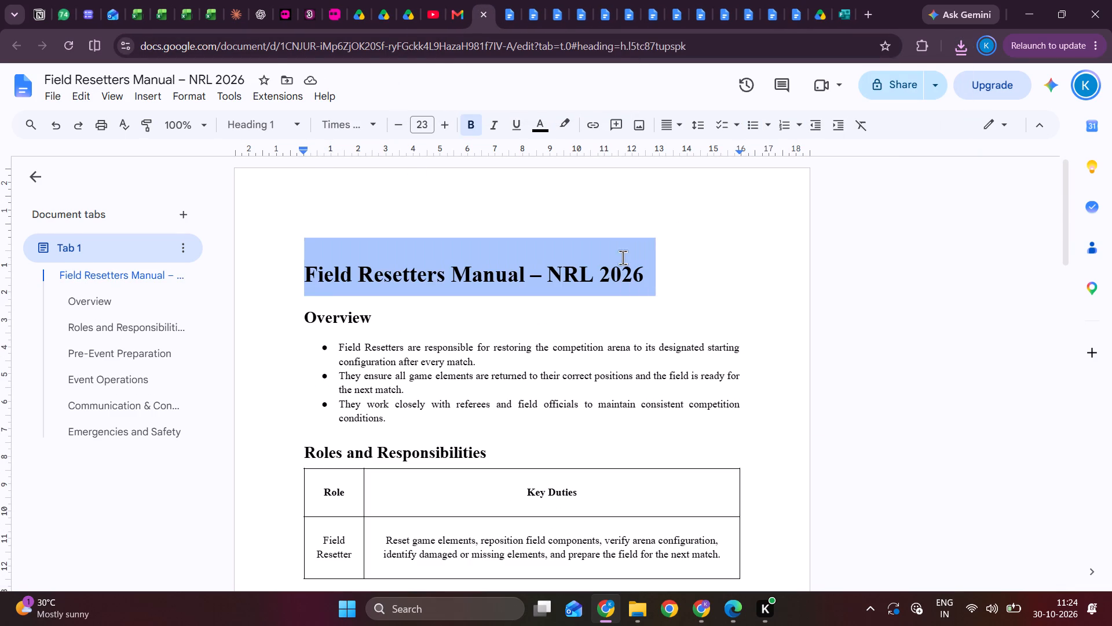
triple_click(405, 121)
left_click(412, 242)
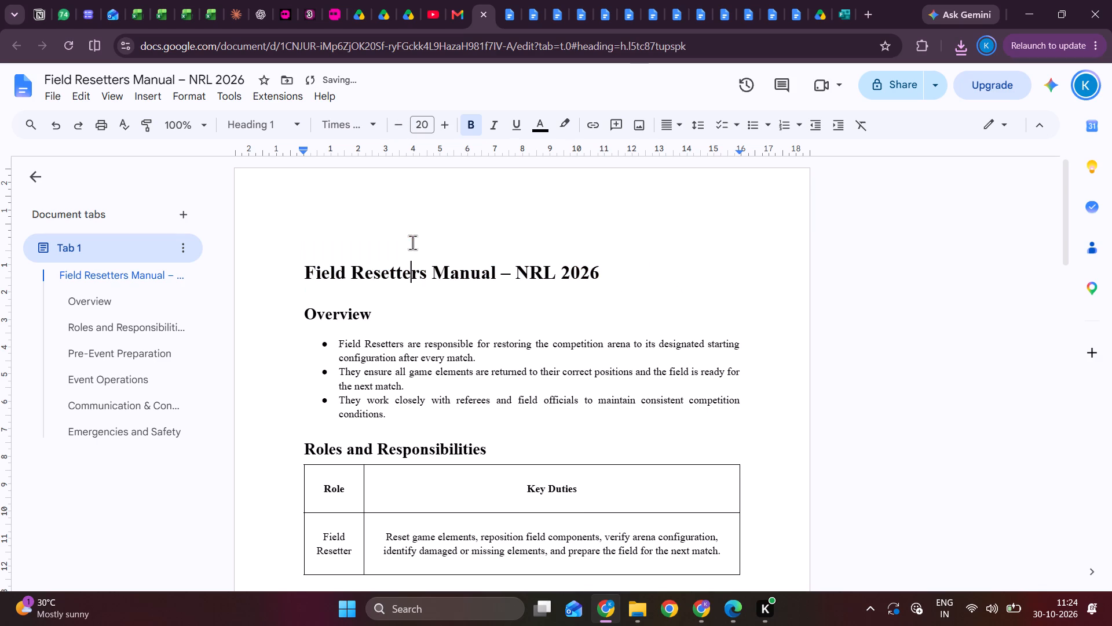
Download the Field Resetters Manual – NRL 2026 as a Word document into the Volunteers Brochure folder.
left_click(50, 98)
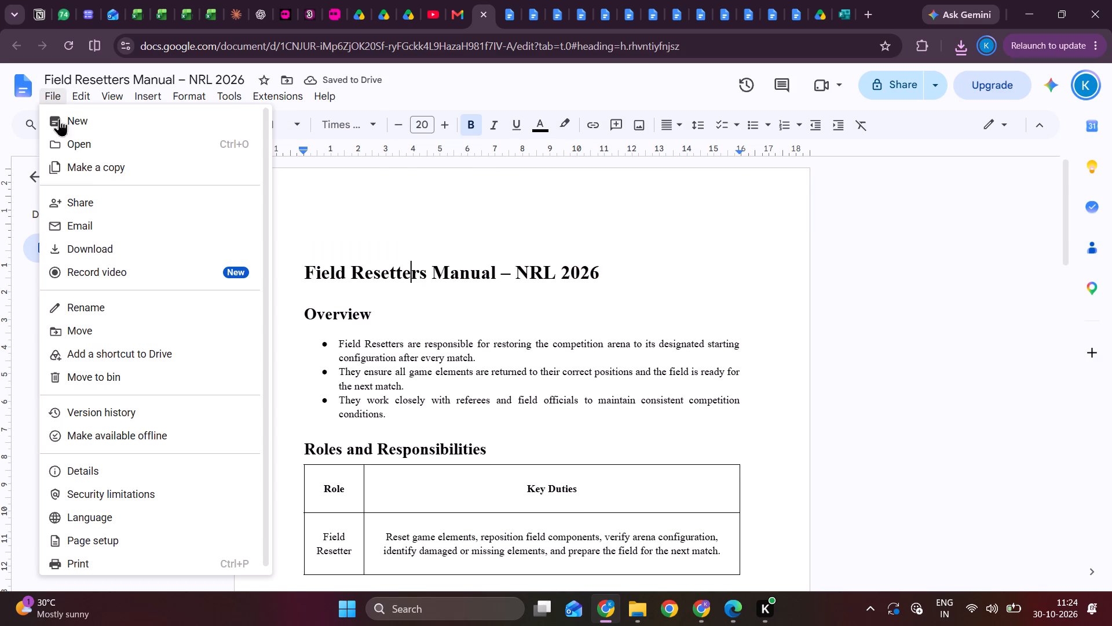
left_click(109, 242)
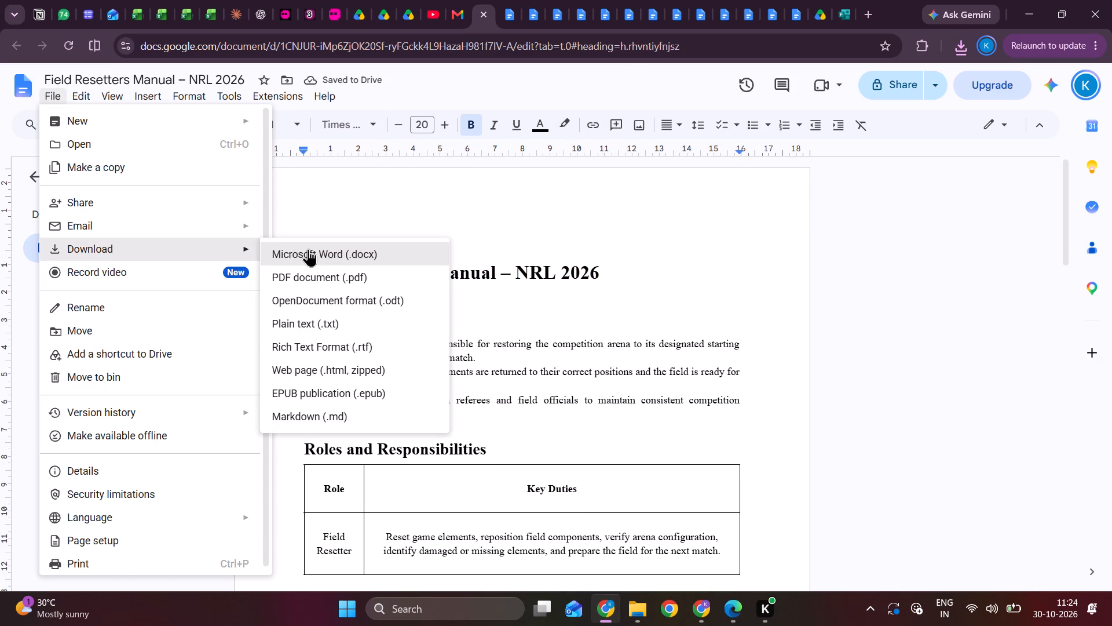
left_click(308, 249)
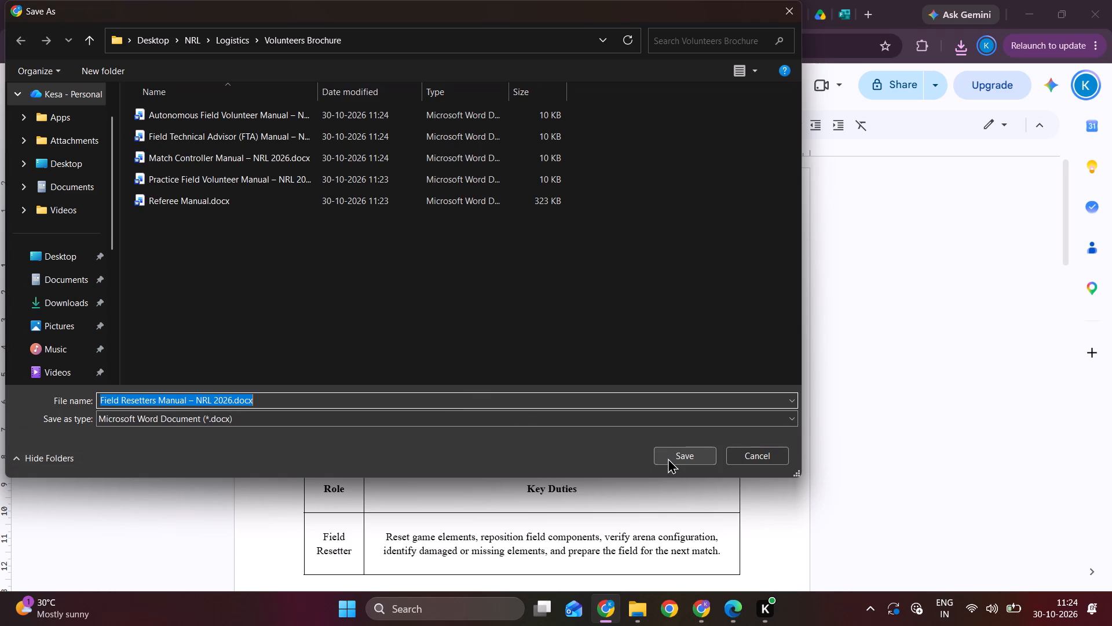
left_click(668, 458)
In the Judges Manual document, set the font size of the "Judges Manual – NRL 2026" title heading to 17.
left_click(506, 13)
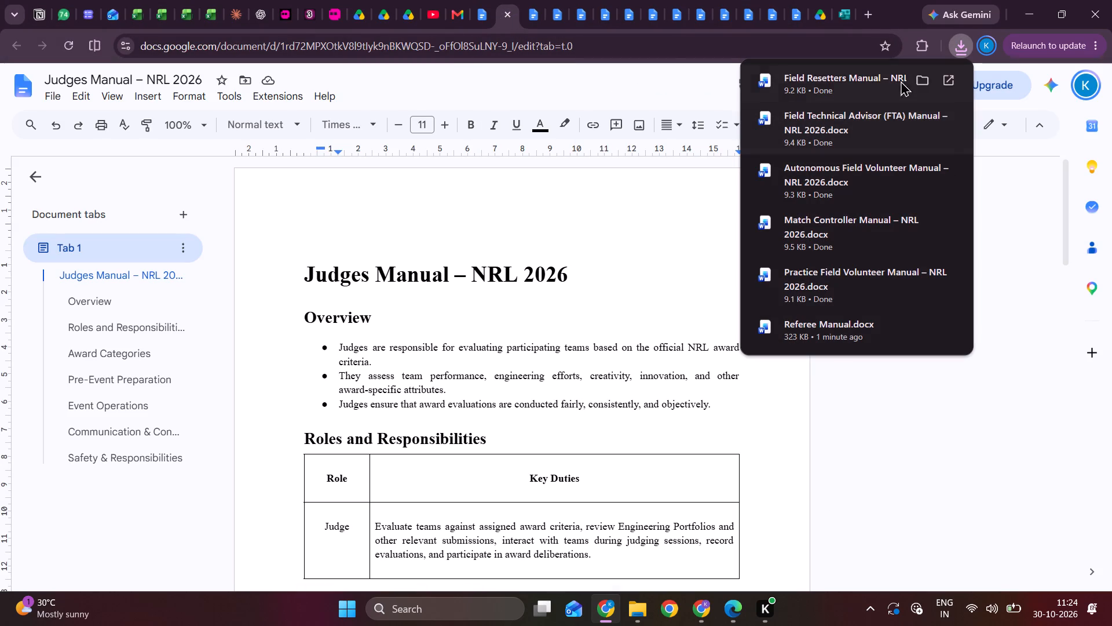
left_click_drag(590, 270, 278, 270)
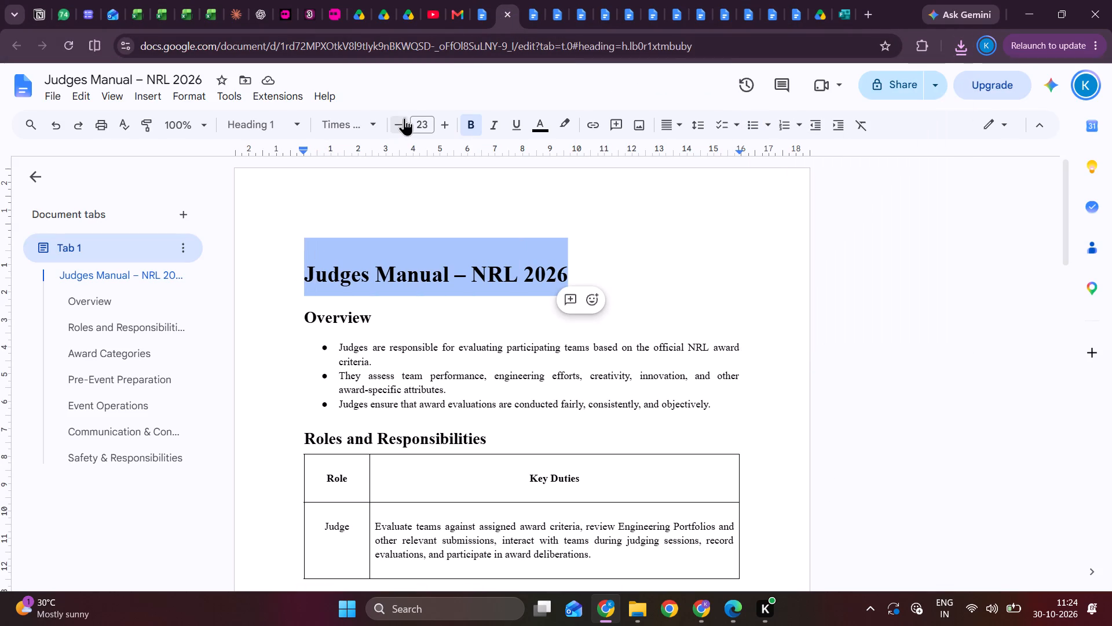
triple_click(404, 118)
triple_click(404, 118)
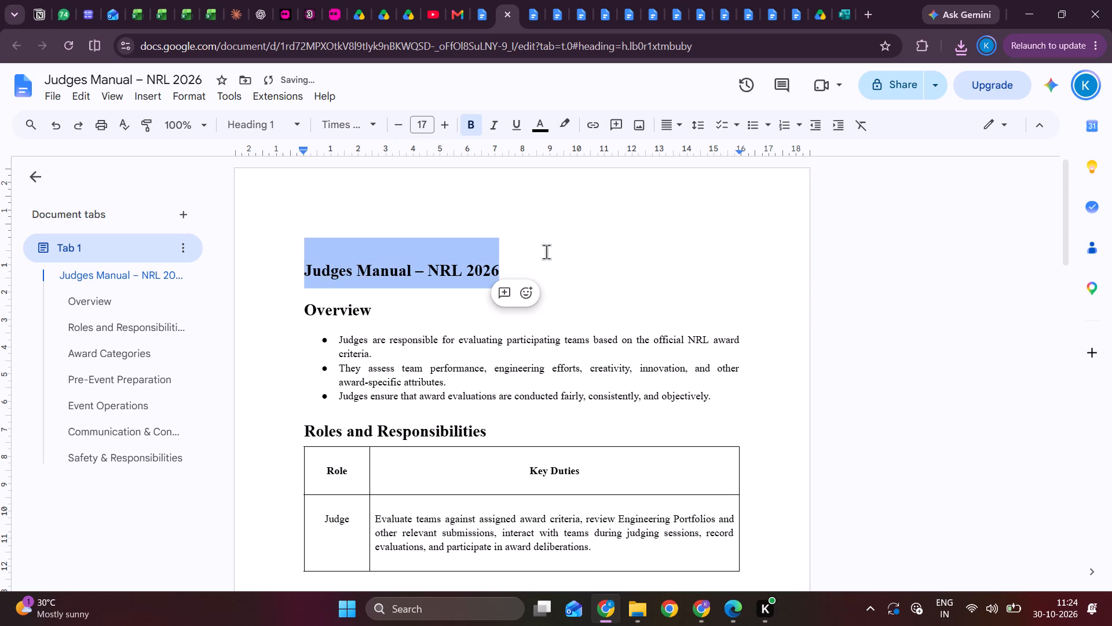
left_click(546, 252)
Download the Judges Manual – NRL 2026 as a Word document into the Volunteers Brochure folder.
left_click(53, 98)
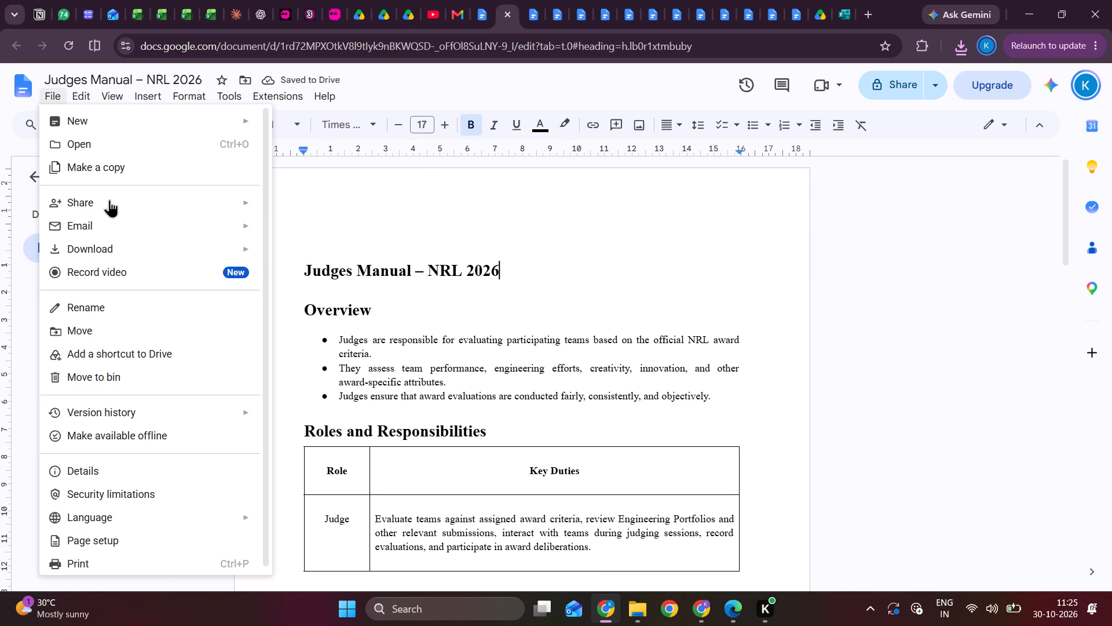
left_click(119, 239)
left_click(287, 252)
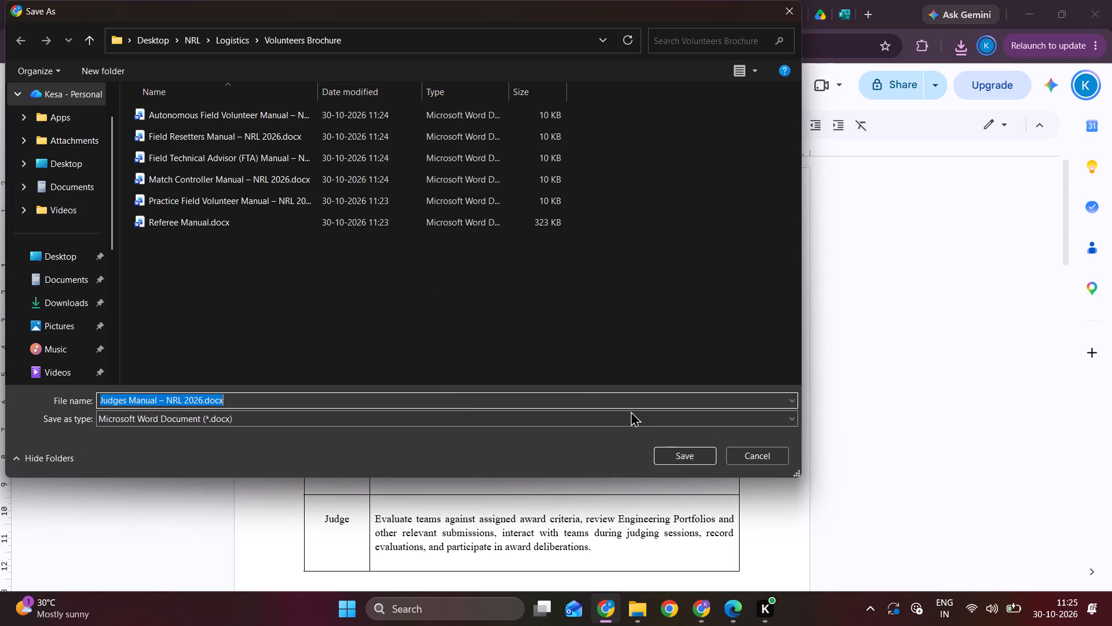
left_click(678, 458)
Check the recent download history and close the Field Resetters Manual and the Judges Manual.
left_click(485, 10)
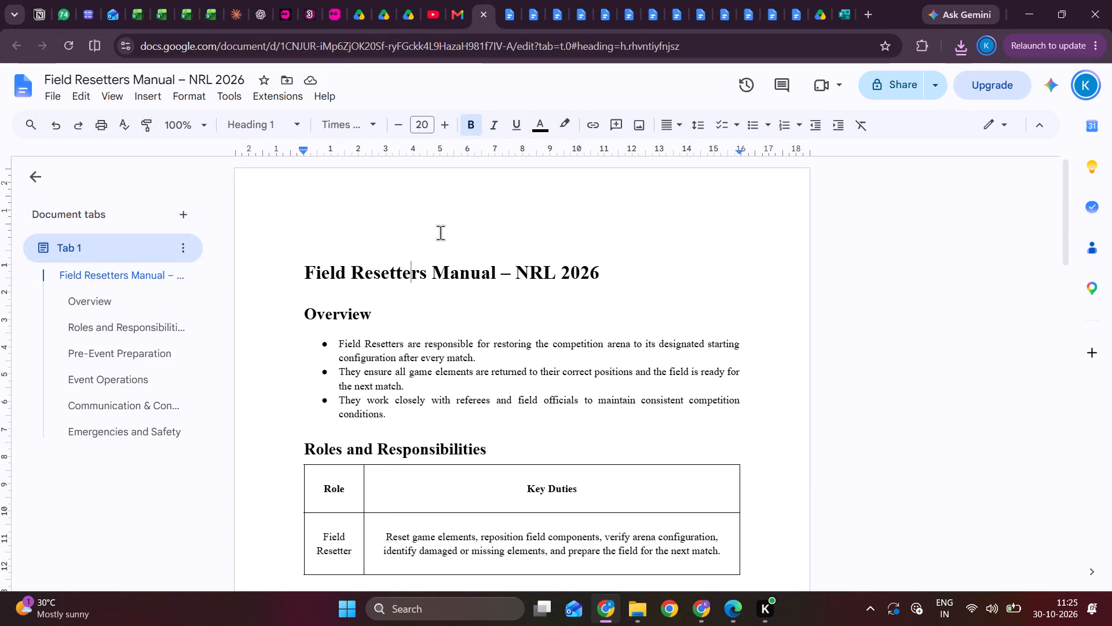
left_click(950, 39)
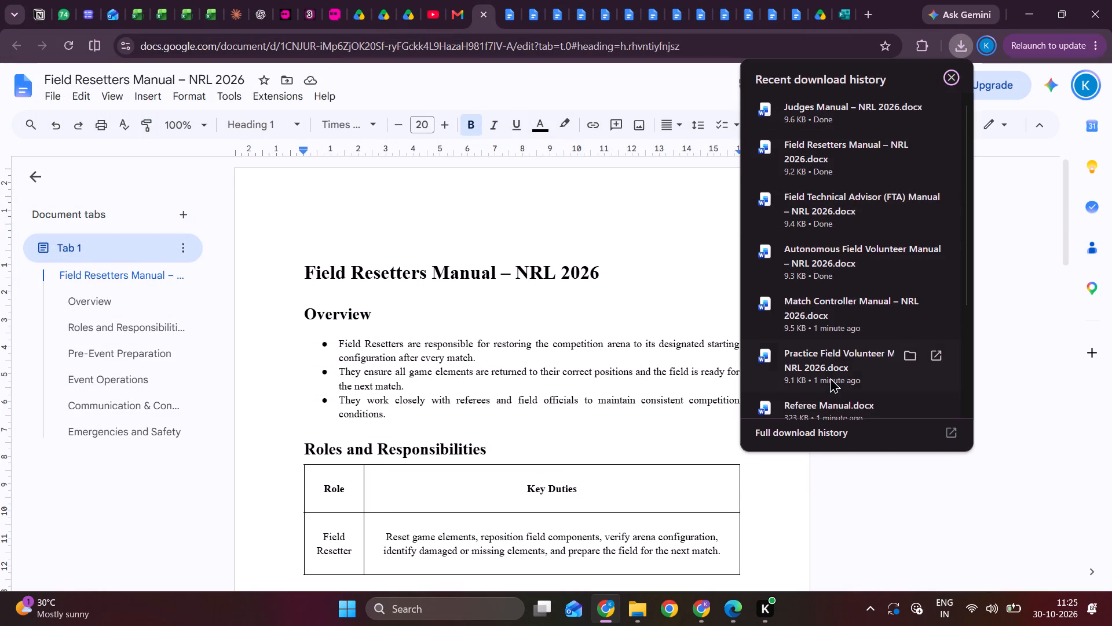
left_click(1000, 300)
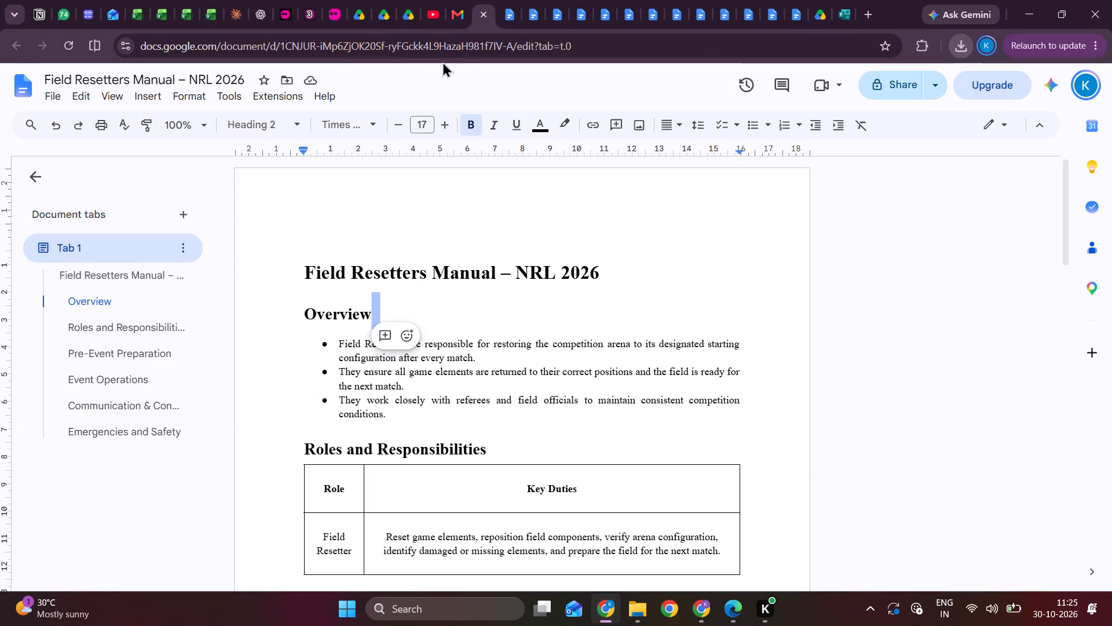
left_click(487, 17)
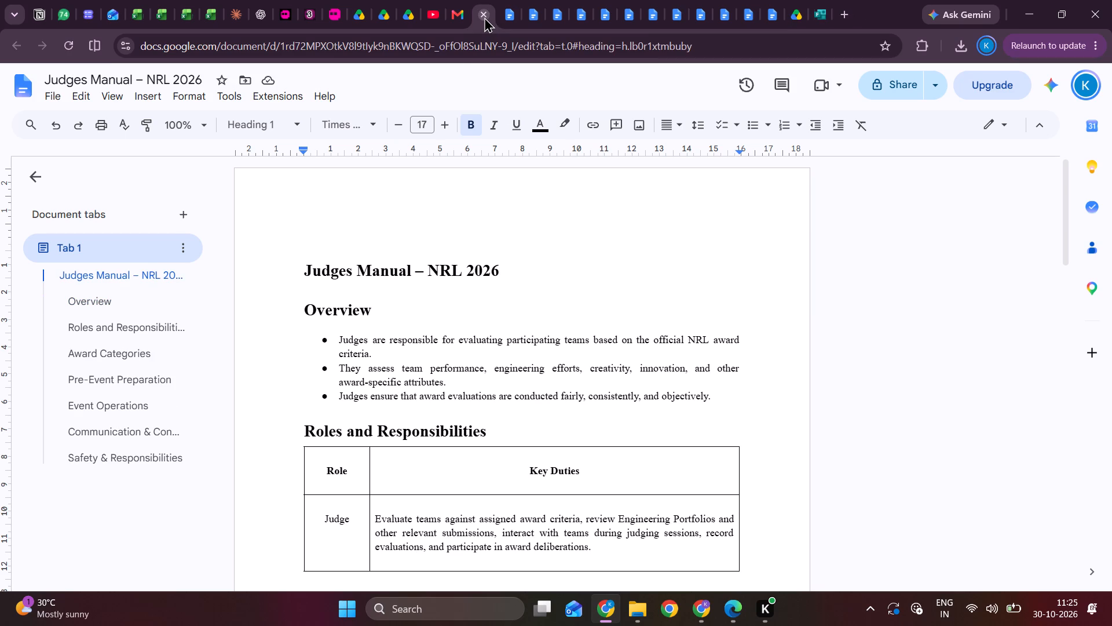
left_click(484, 17)
Download the TIS Information Booth Volunteer Manual – NRL 2026 as Word into the Volunteers Brochure folder and close the document.
scroll(397, 302, "up", 12)
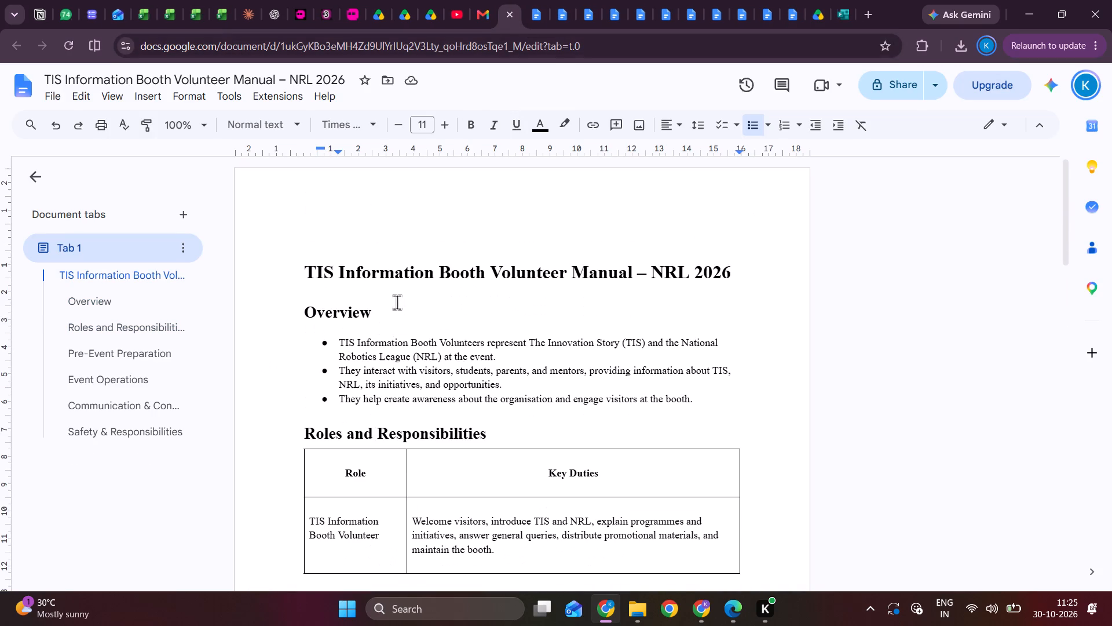
left_click(48, 90)
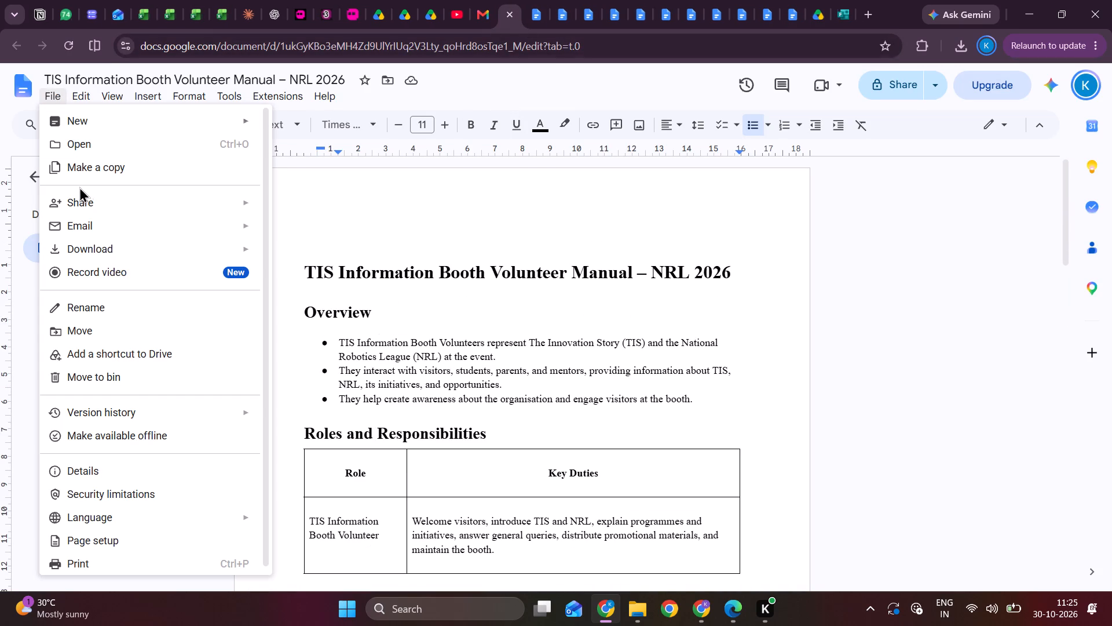
left_click(94, 241)
left_click(307, 250)
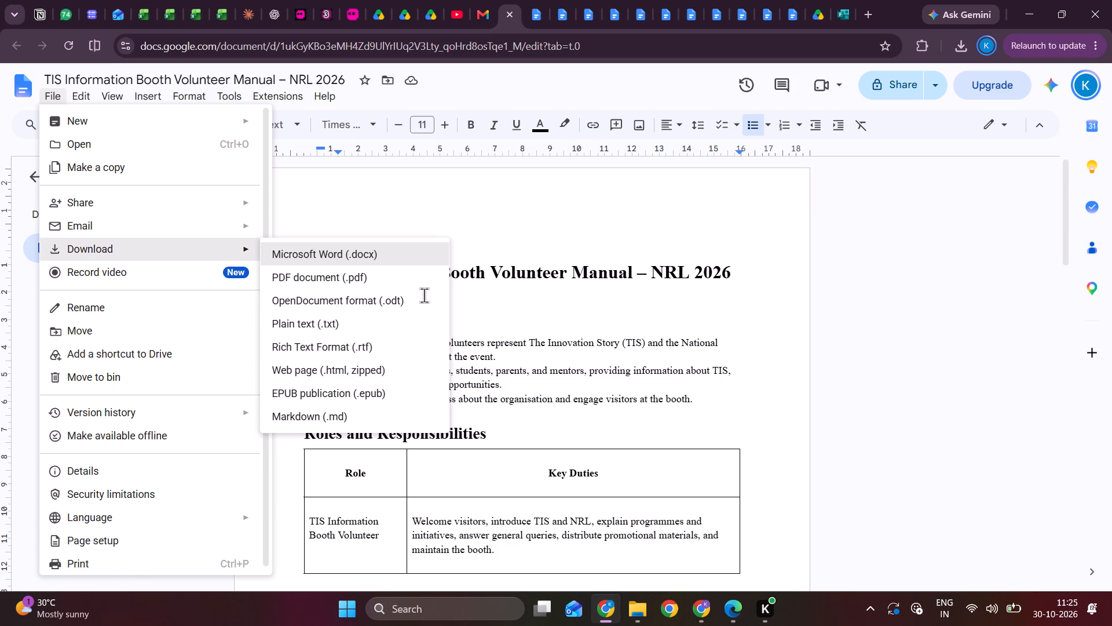
left_click(700, 458)
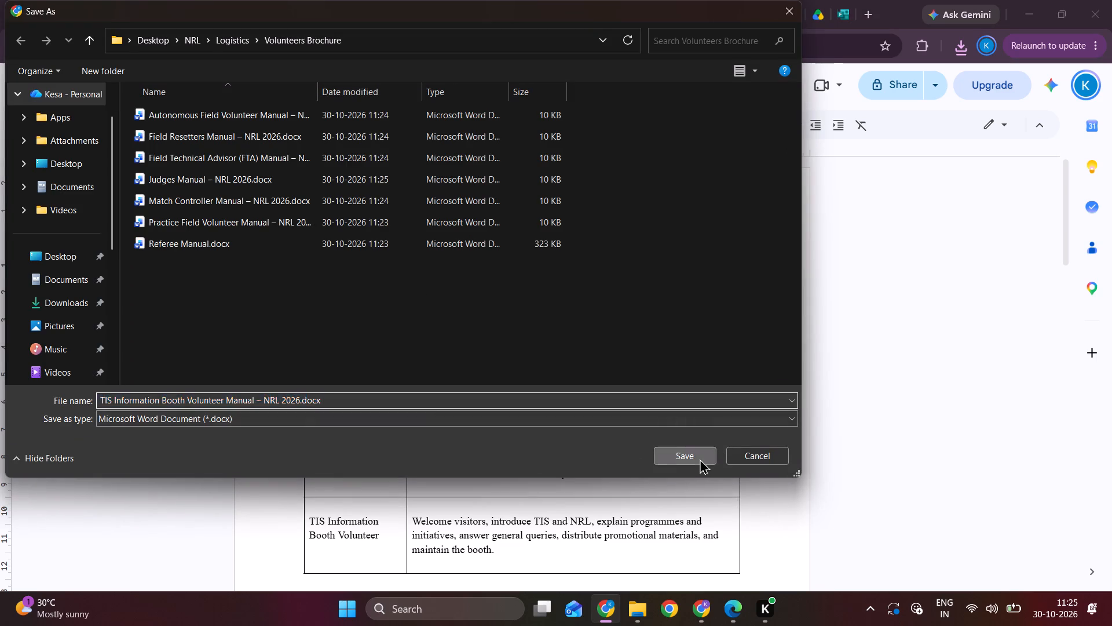
left_click(511, 17)
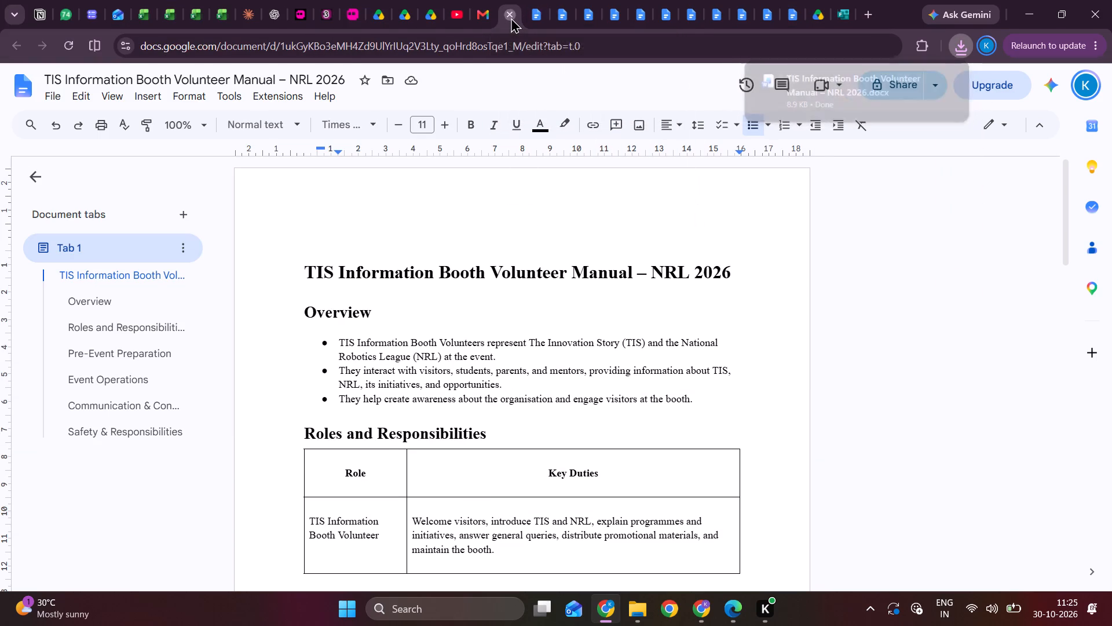
Download the Robot Clinic Volunteer Manual – NRL 2026 as Word into the Volunteers Brochure folder and close the document.
left_click(42, 91)
left_click(49, 96)
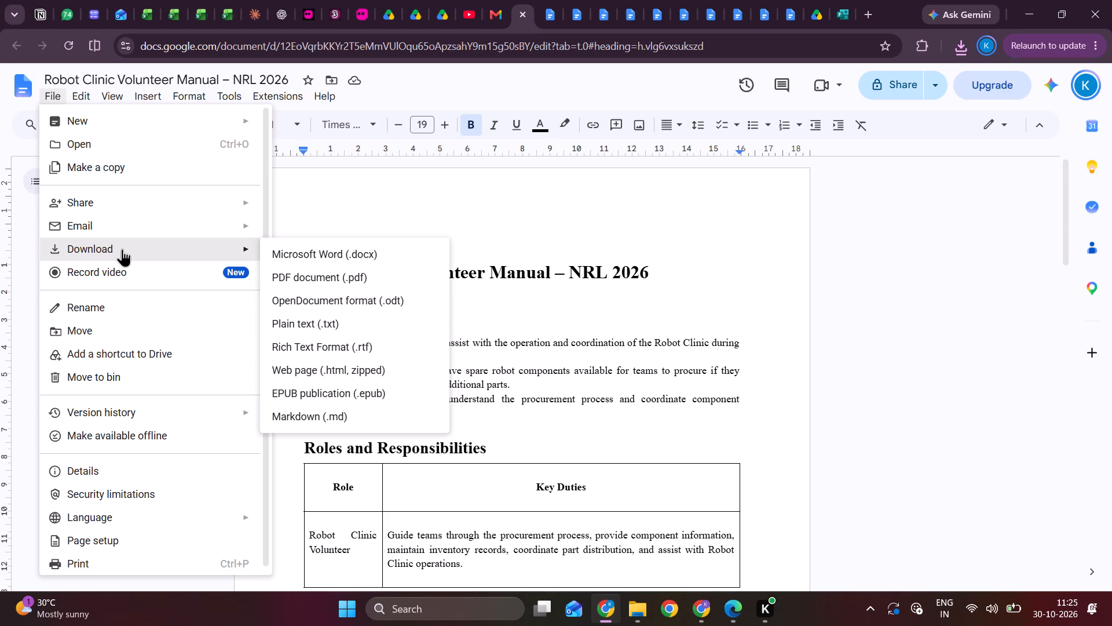
left_click(287, 261)
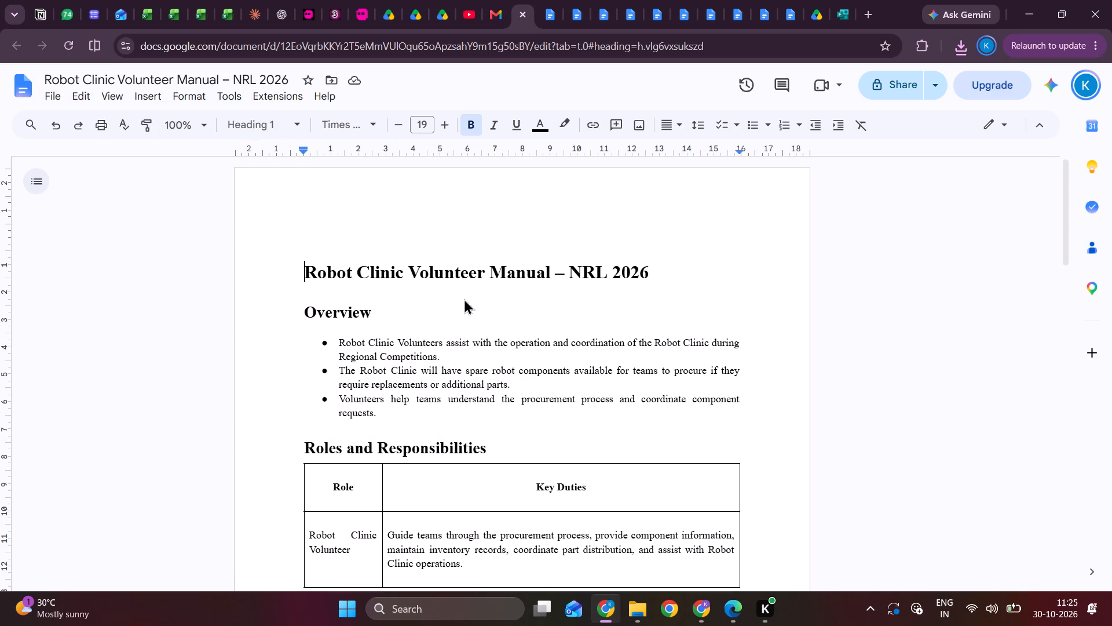
left_click(675, 458)
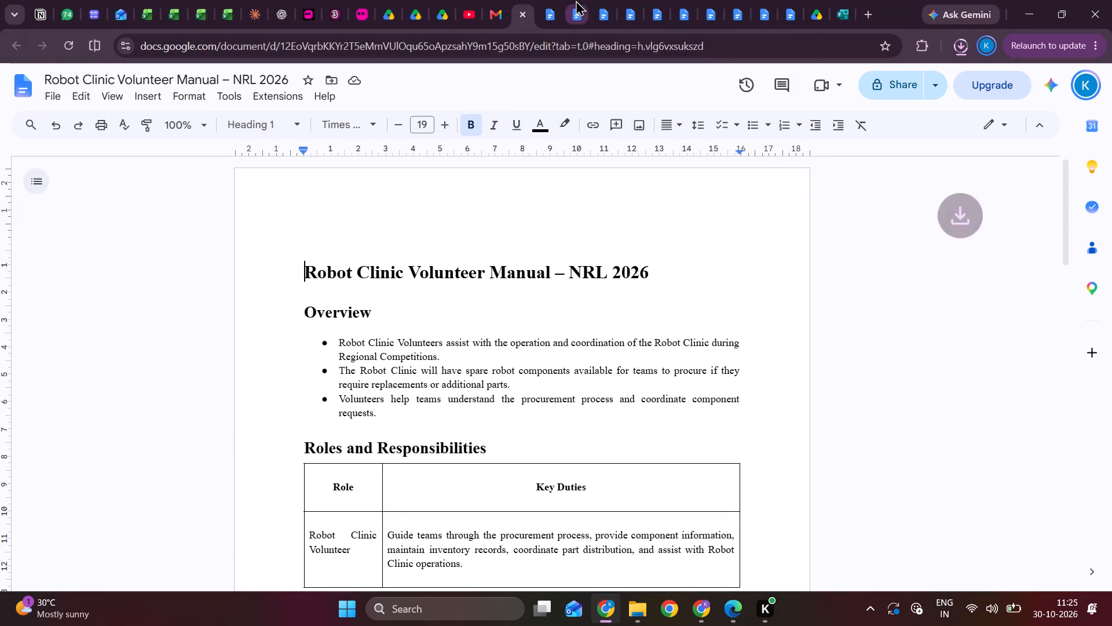
left_click(525, 14)
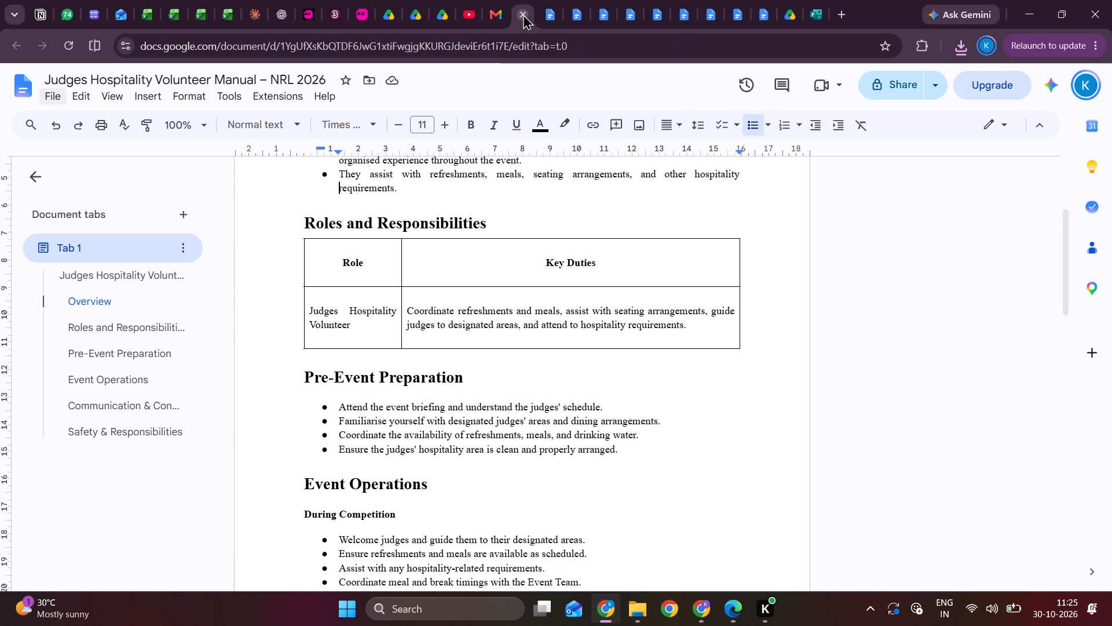
Download the Judges Hospitality Volunteer Manual – NRL 2026 as Word into the Volunteers Brochure folder and close the document.
scroll(310, 176, "up", 7)
left_click(46, 97)
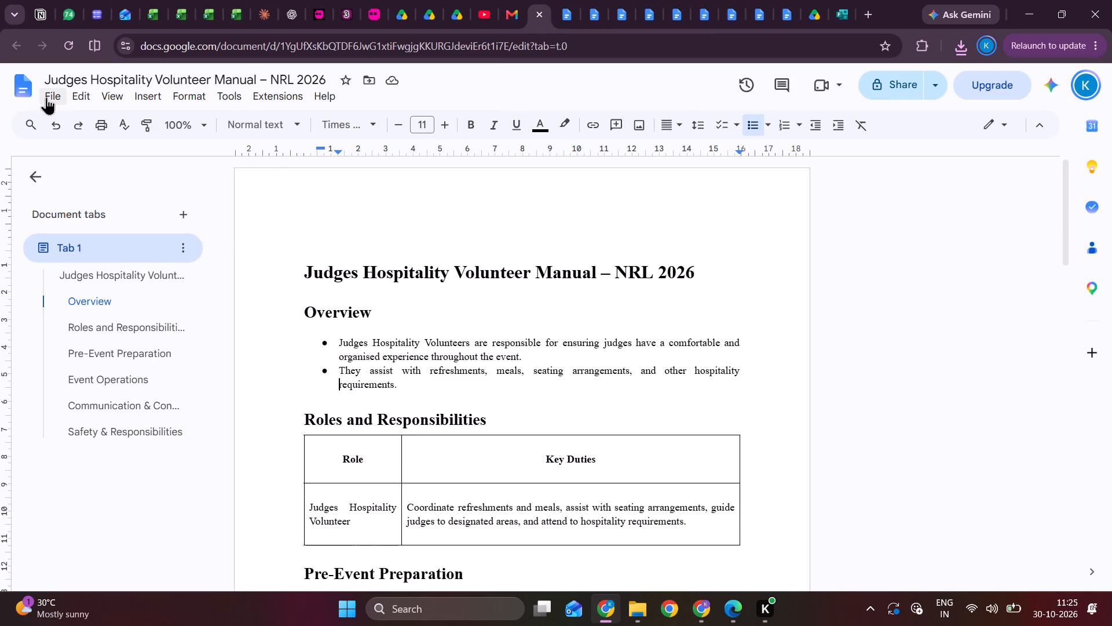
left_click(288, 261)
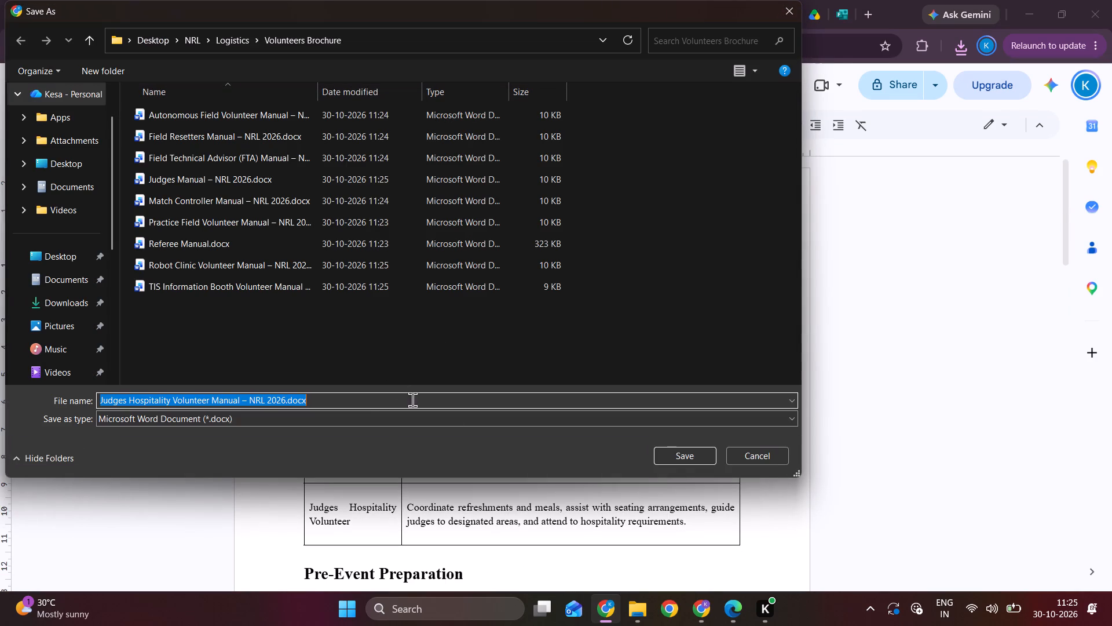
left_click(689, 454)
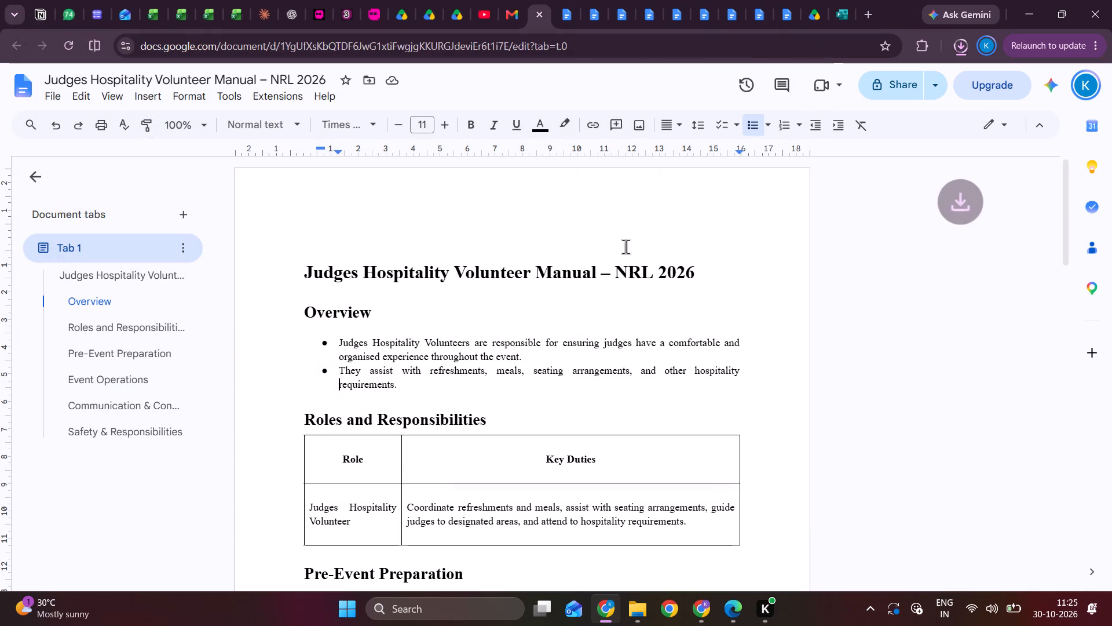
left_click(541, 15)
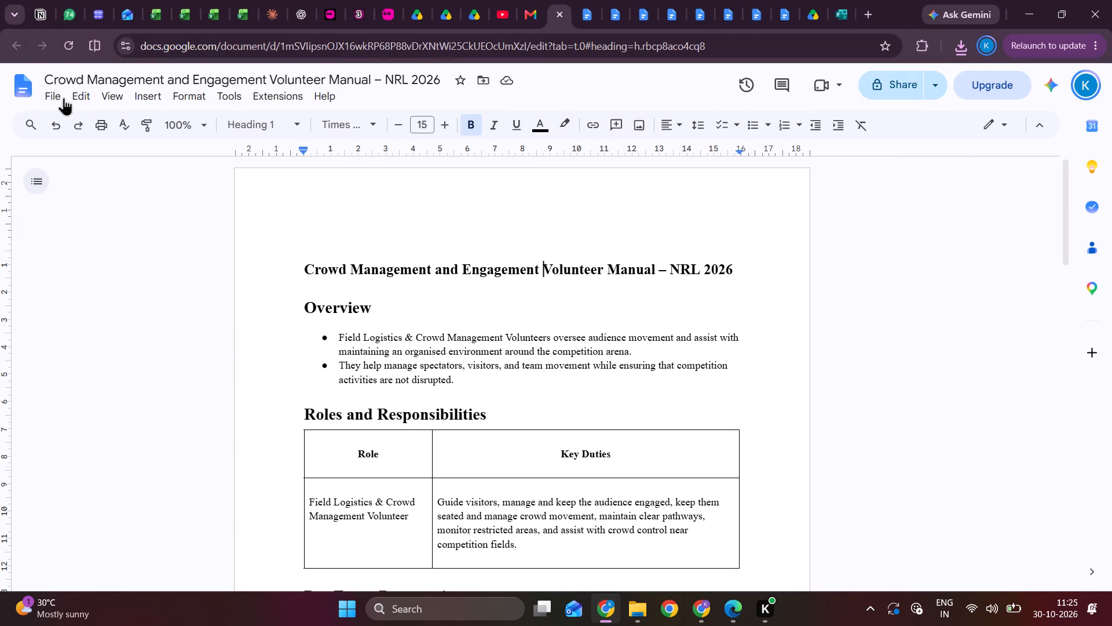
Download the Crowd Management and Engagement Volunteer Manual – NRL 2026 as a Word document into the Volunteers Brochure folder.
left_click(58, 97)
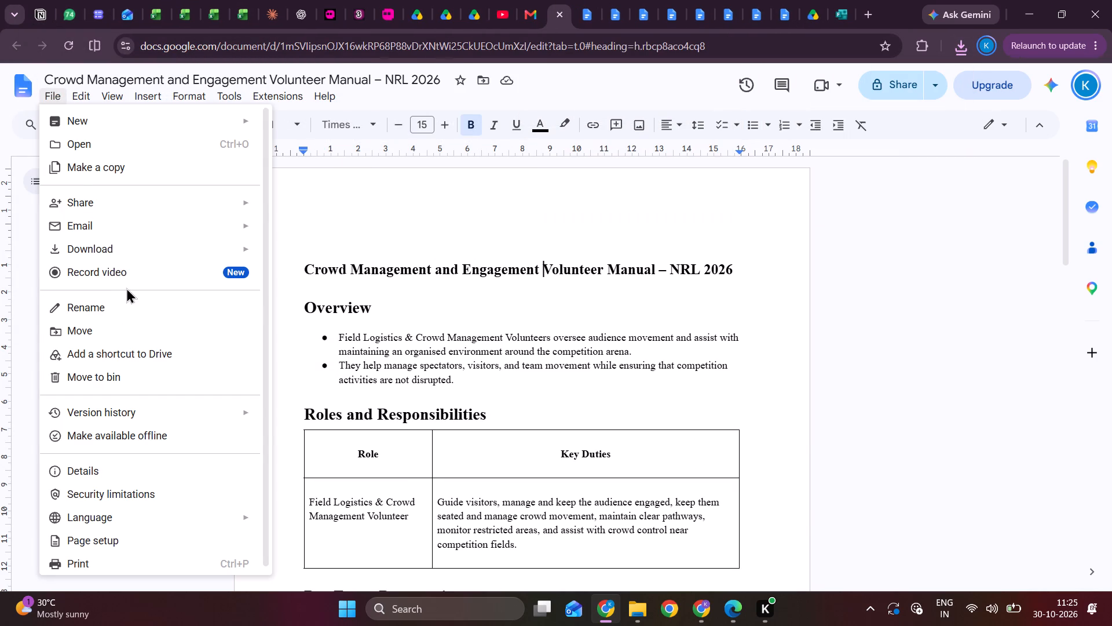
left_click(131, 259)
left_click(308, 260)
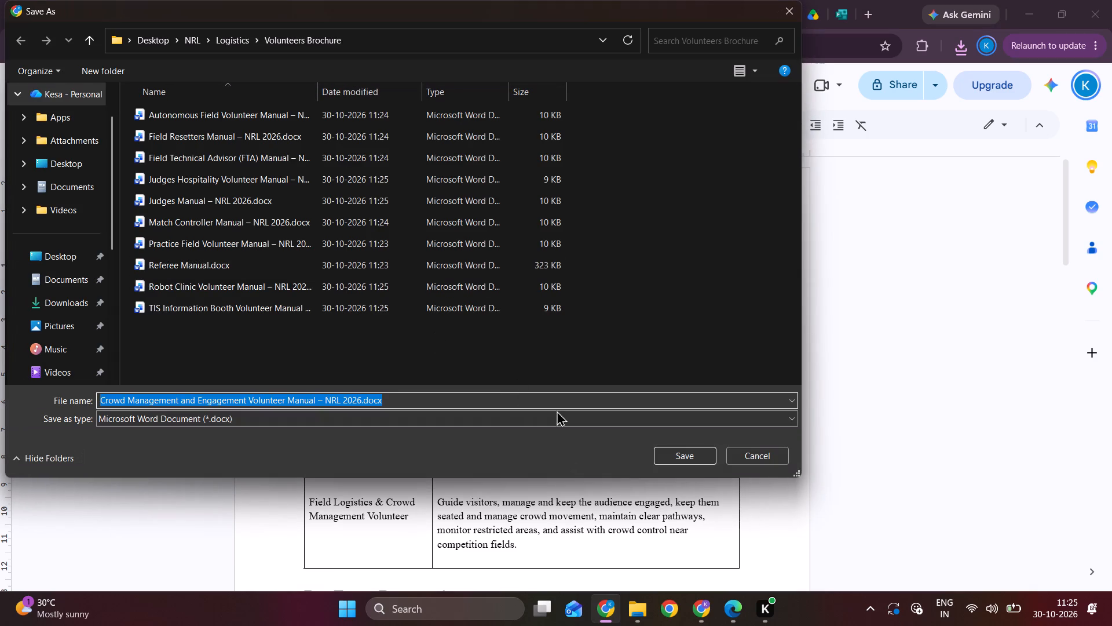
left_click(668, 458)
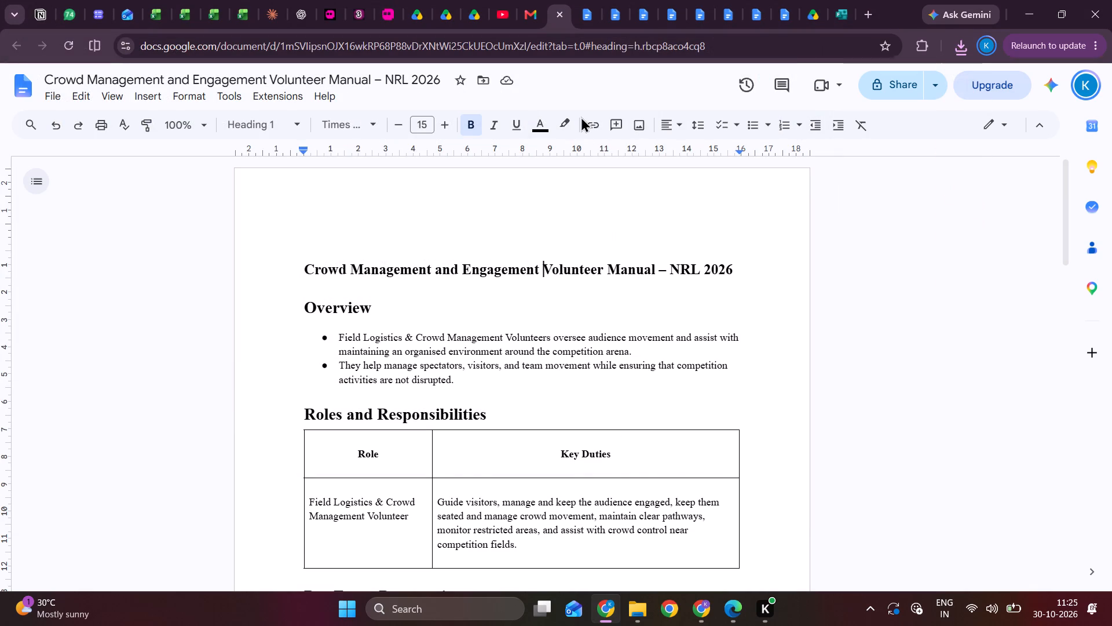
Download the Field Inspector Manual – NRL 2026 as Word into the Volunteers Brochure folder, and close it and the Crowd Management document.
left_click(589, 11)
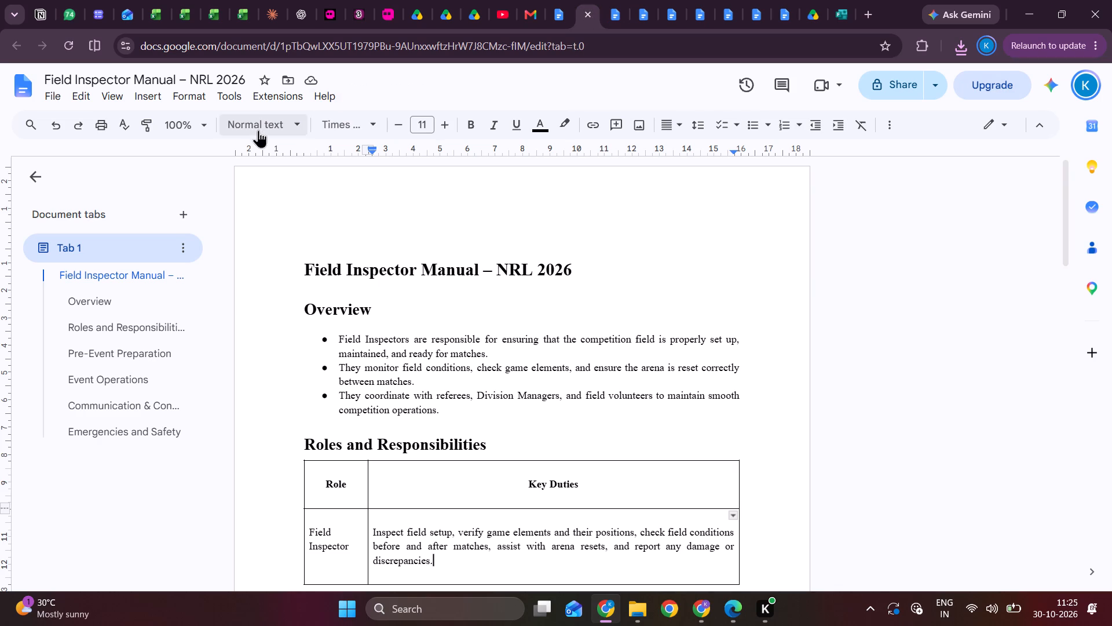
left_click(57, 97)
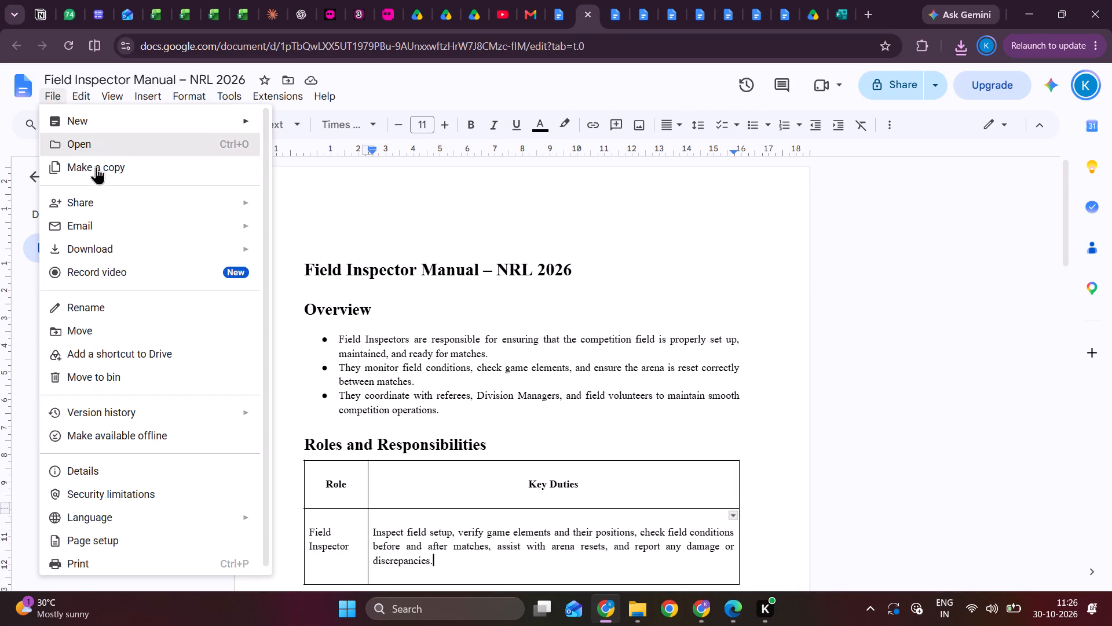
left_click(89, 248)
left_click(292, 249)
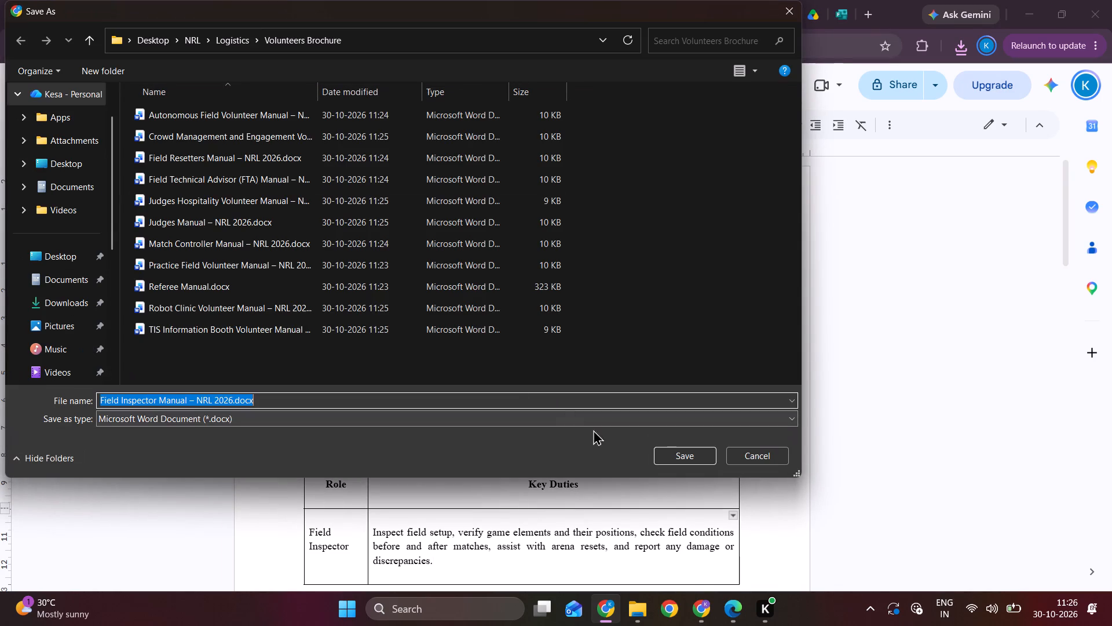
left_click(672, 458)
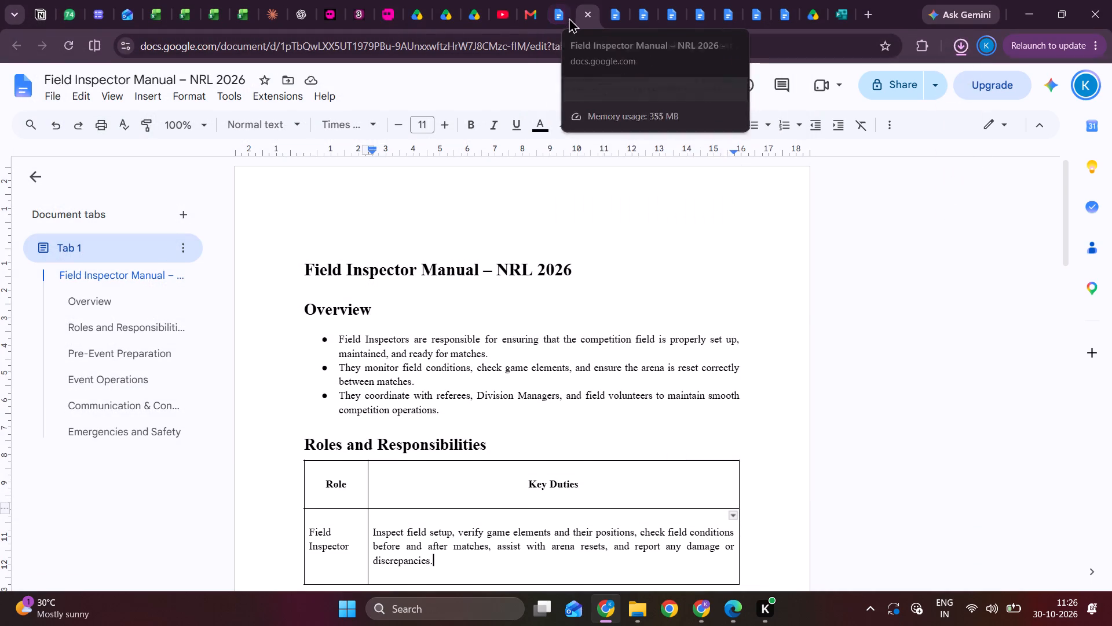
left_click(568, 17)
left_click(557, 15)
left_click(559, 15)
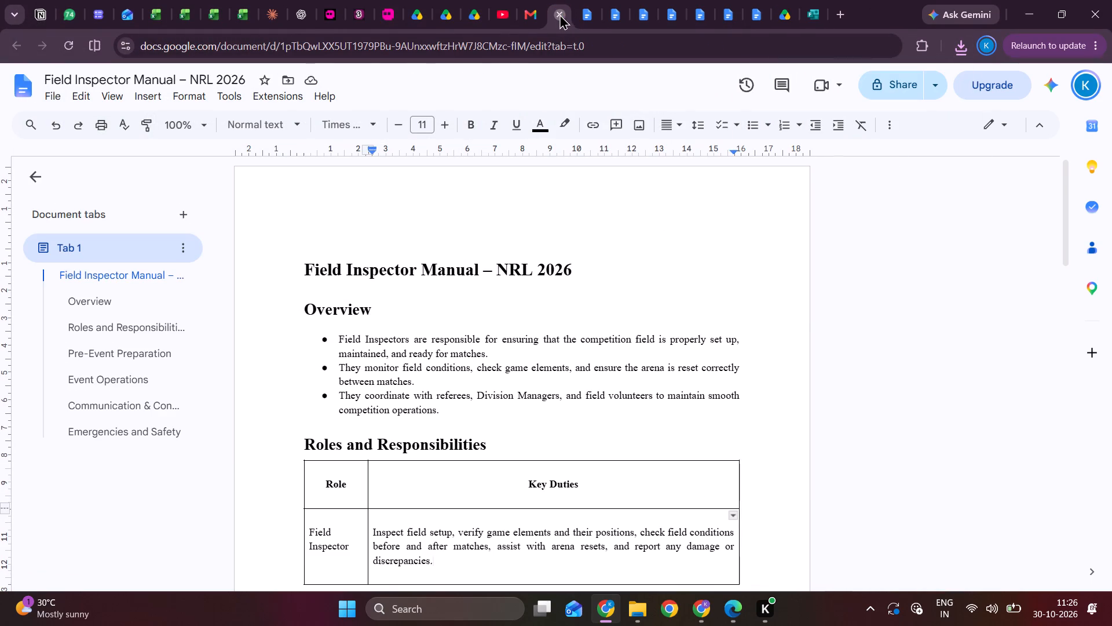
Download the Division Manager Manual – NRL 2026 as Word into the Volunteers Brochure folder and close the document.
left_click(56, 99)
left_click(101, 244)
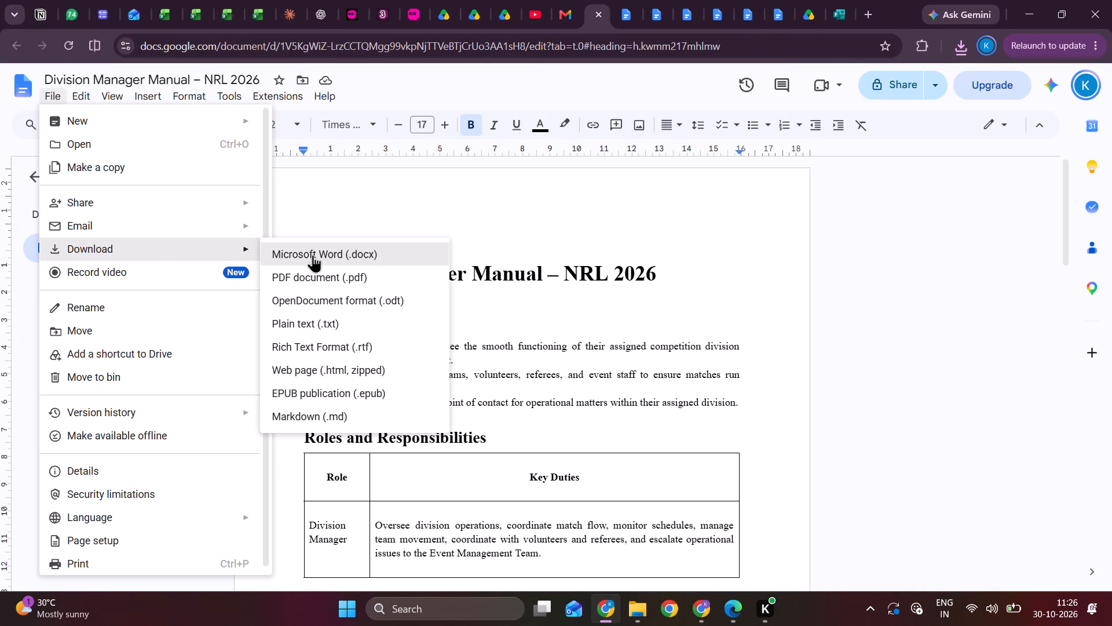
left_click(335, 256)
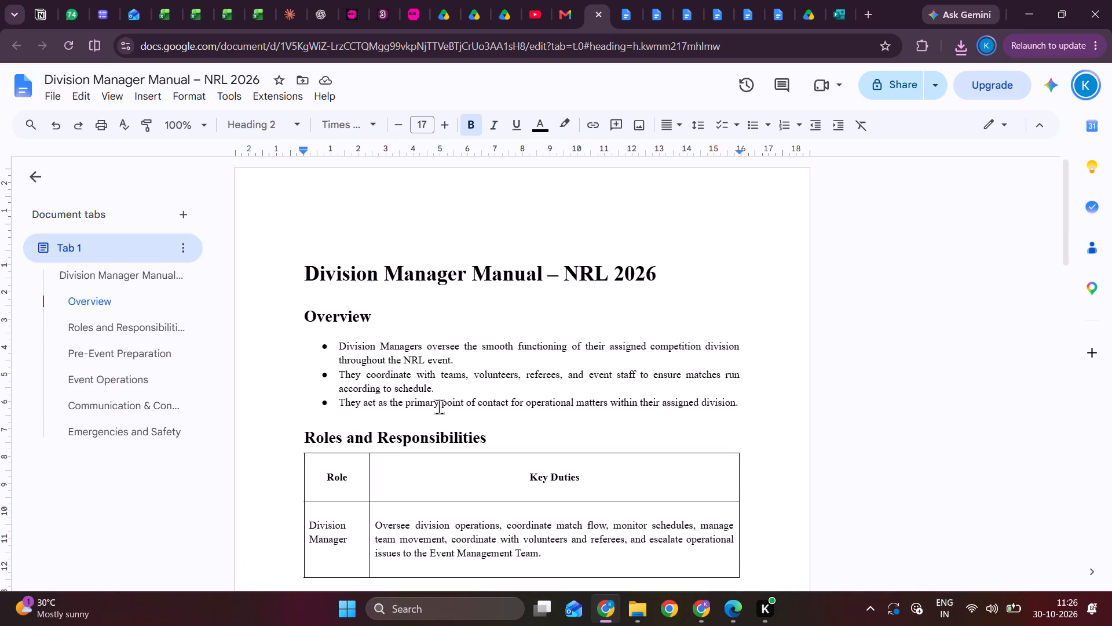
left_click(668, 454)
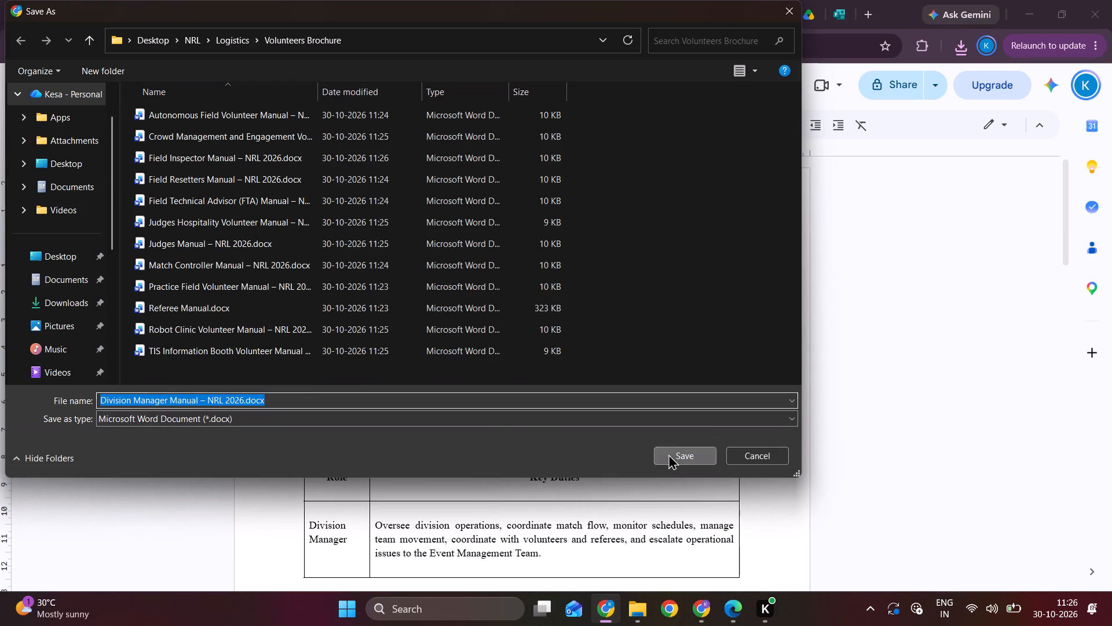
left_click(606, 11)
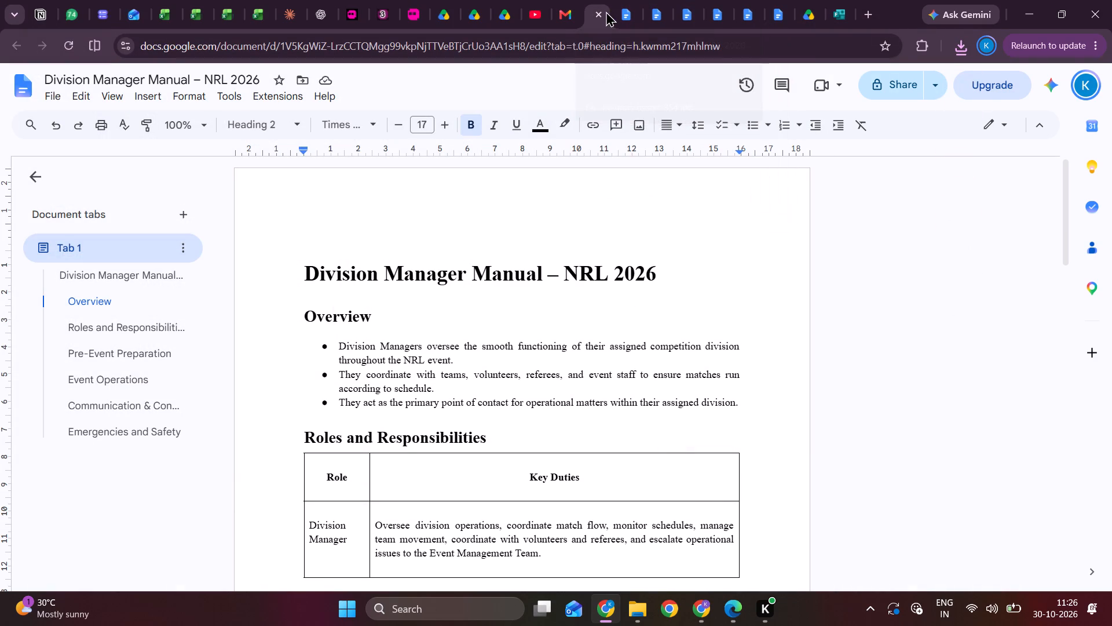
left_click(601, 13)
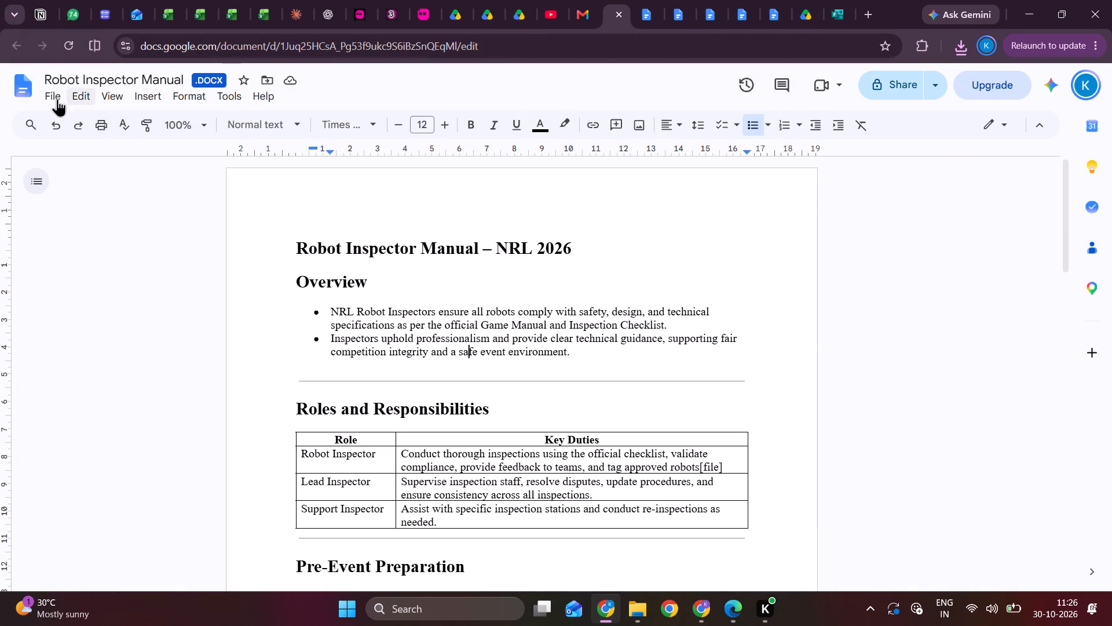
Download the Robot Inspector Manual as Word into the Volunteers Brochure folder and close the document.
left_click(58, 96)
left_click(305, 274)
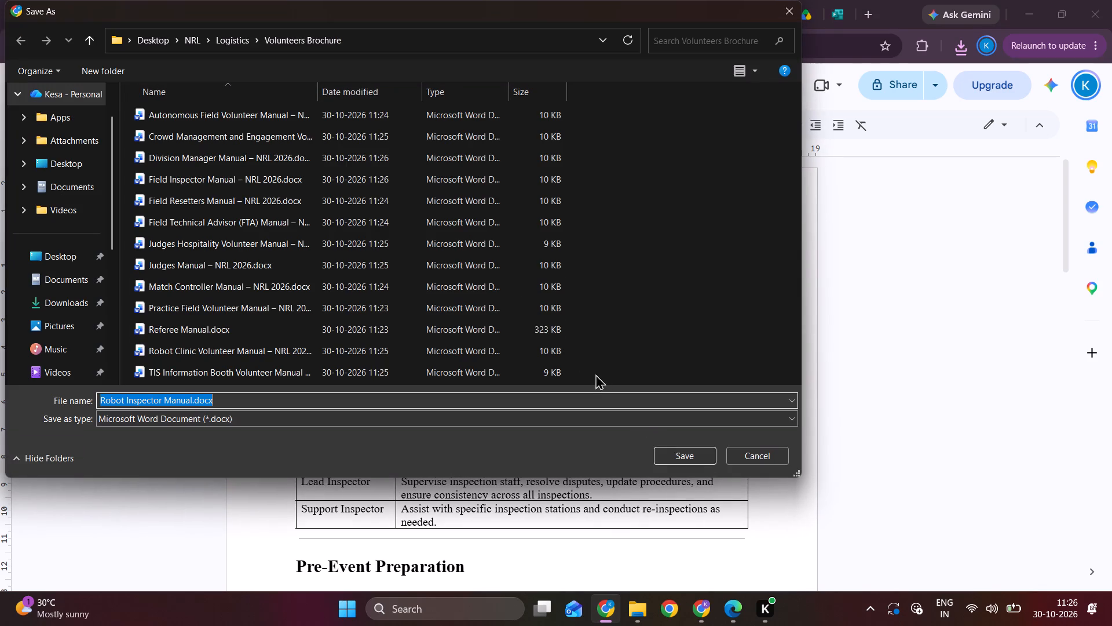
left_click(696, 464)
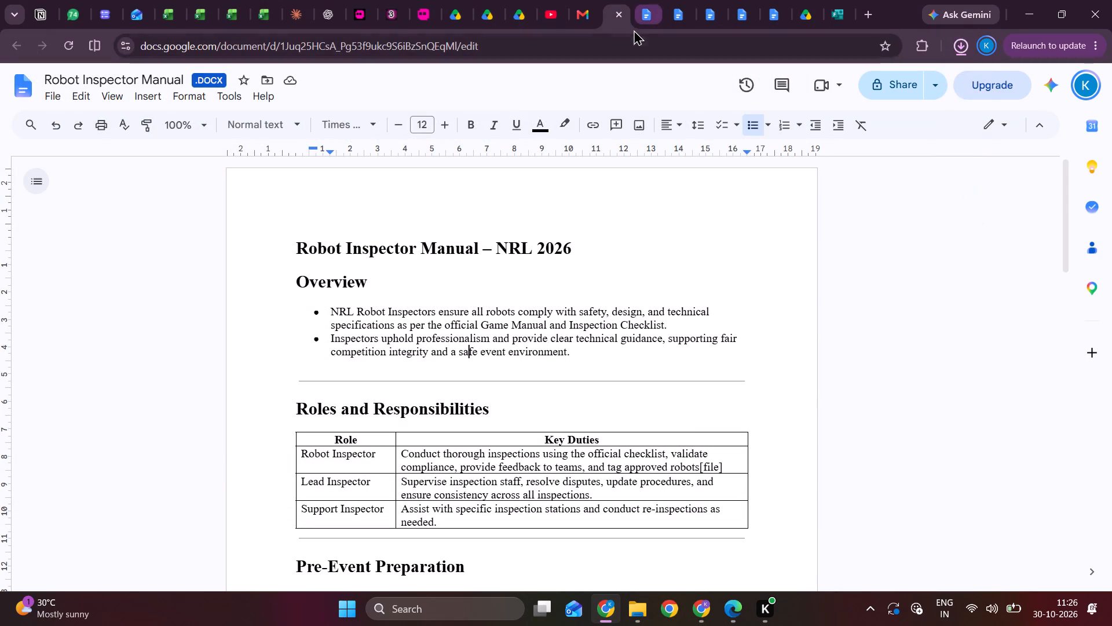
left_click(618, 16)
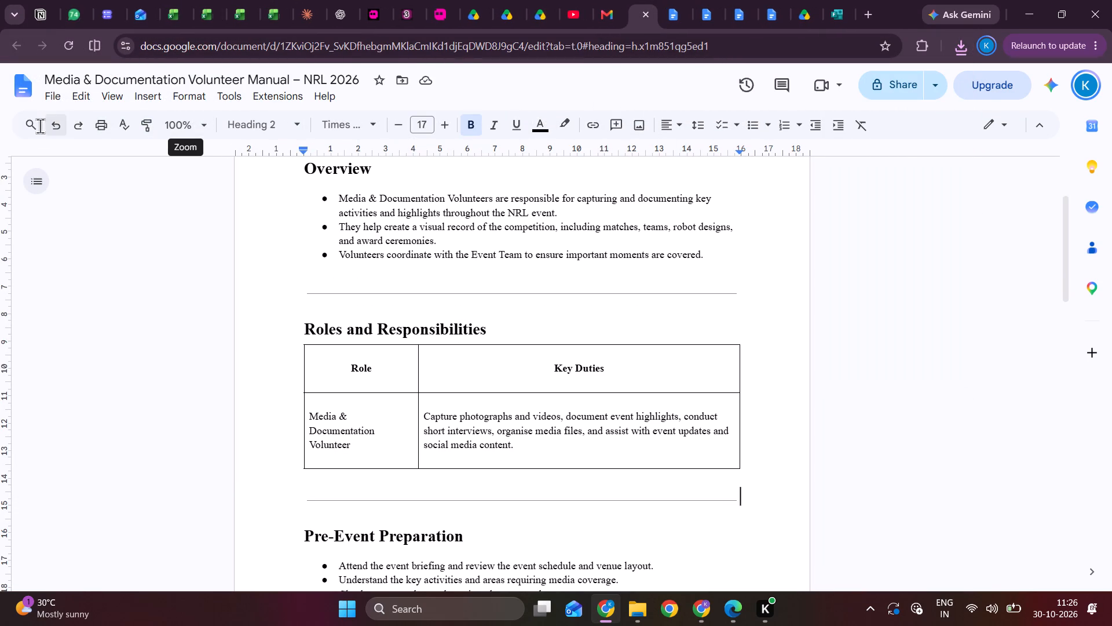
Download the Media & Documentation Volunteer Manual – NRL 2026 as Word into the Volunteers Brochure folder and close the document.
left_click(56, 100)
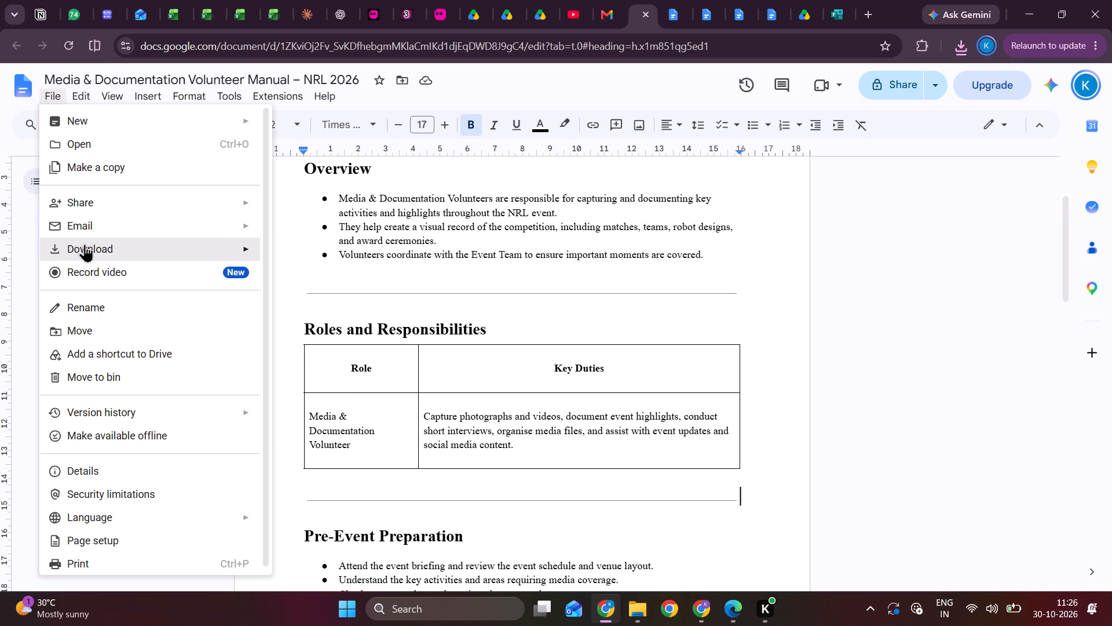
left_click(287, 247)
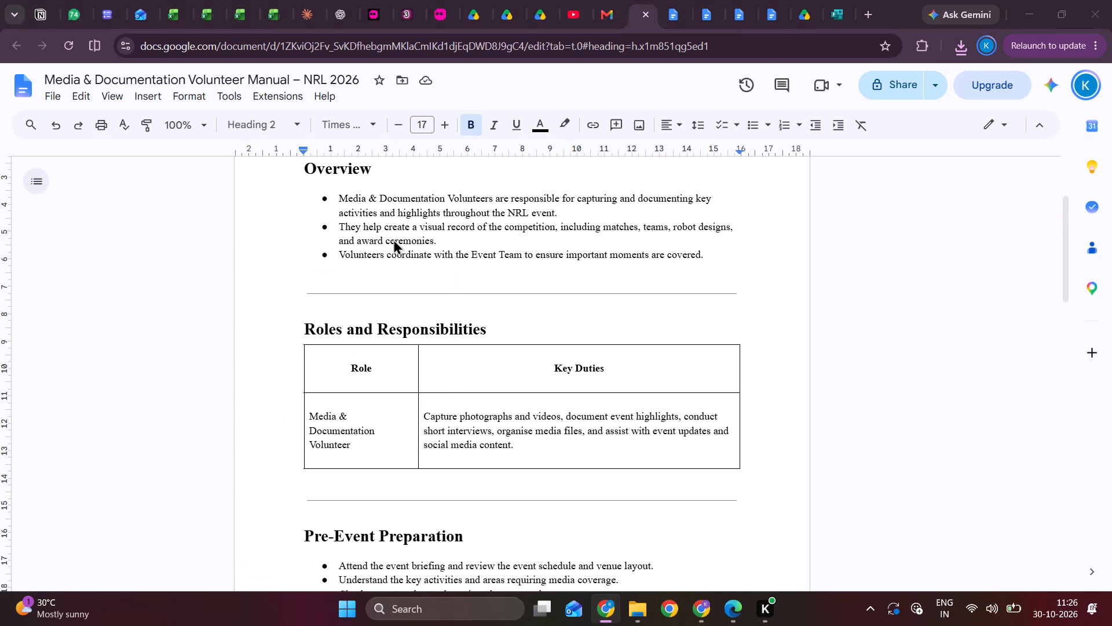
left_click(690, 450)
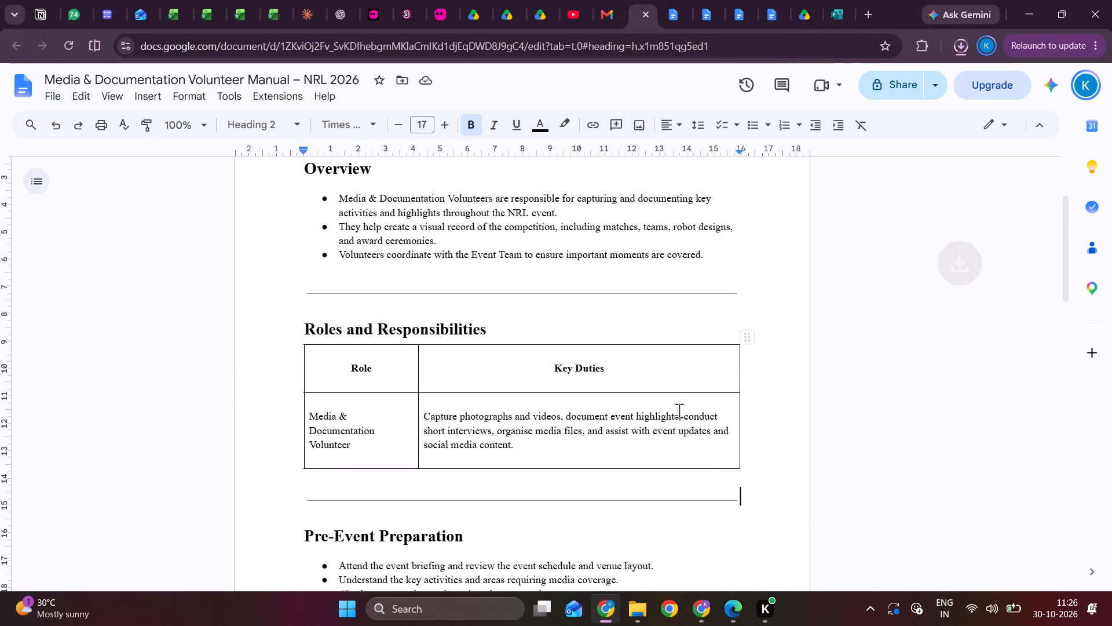
left_click(646, 14)
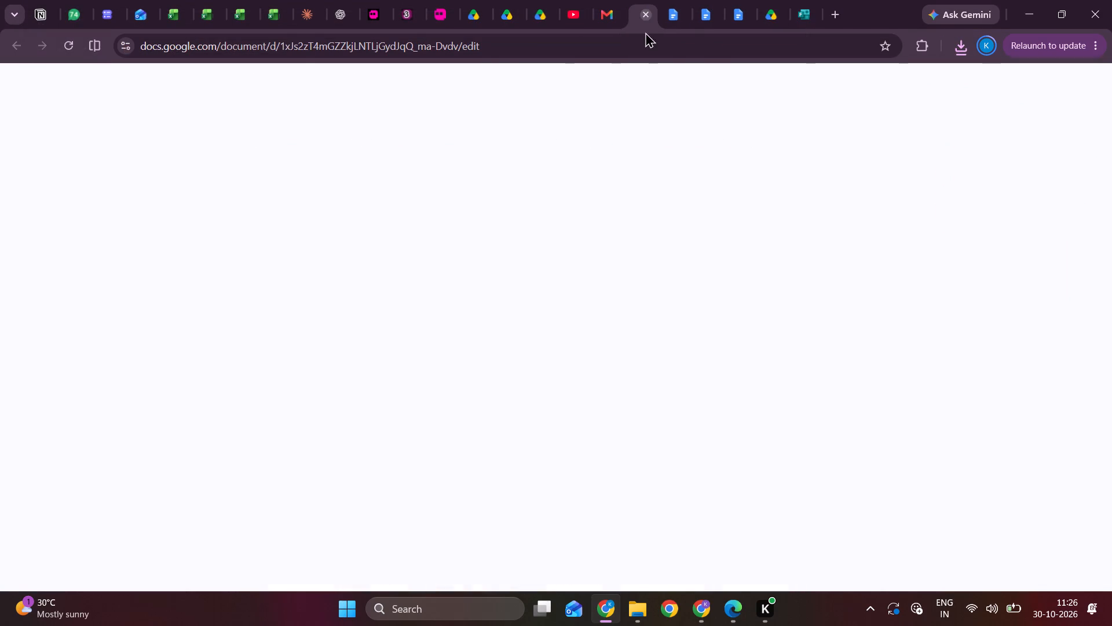
Download the Registration Desk Volunteer Manual as Word into the Volunteers Brochure folder and close the document.
left_click(61, 102)
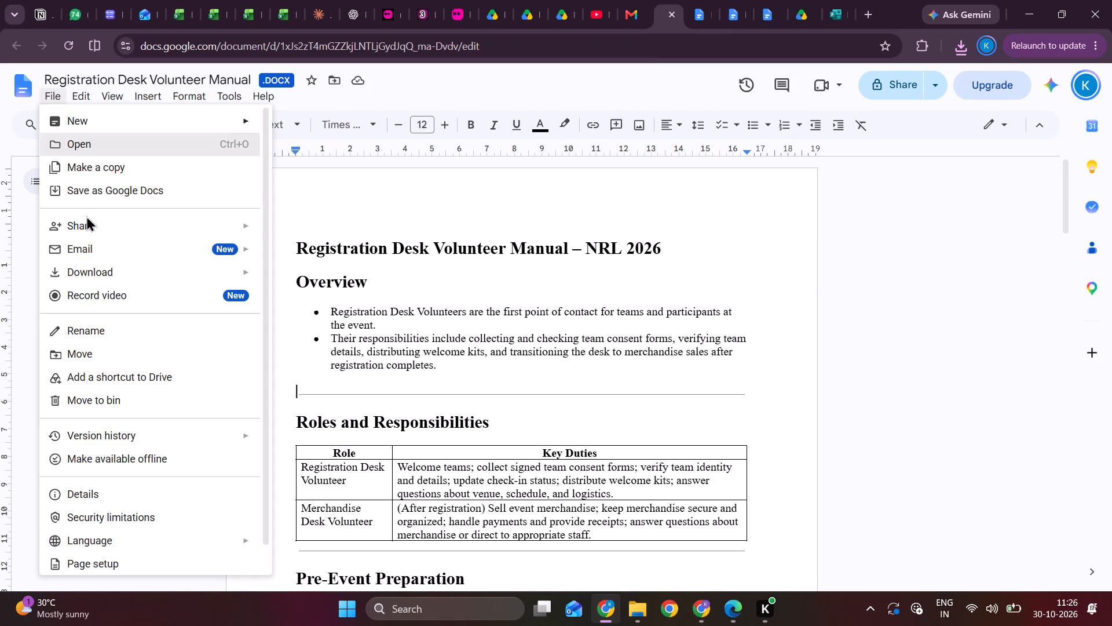
left_click(89, 266)
left_click(345, 272)
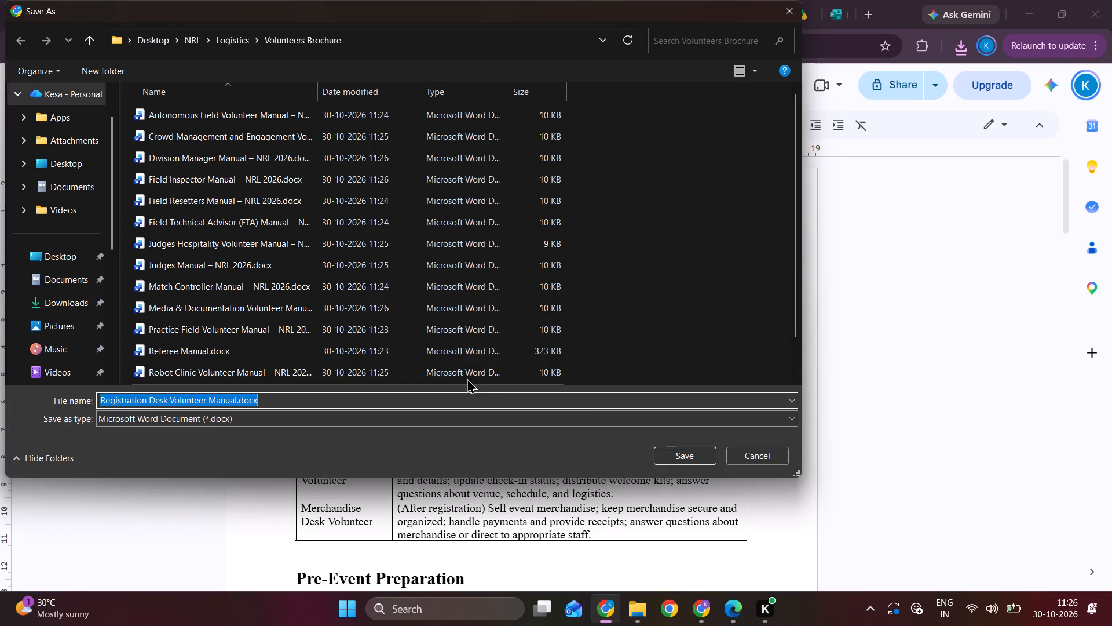
left_click(682, 450)
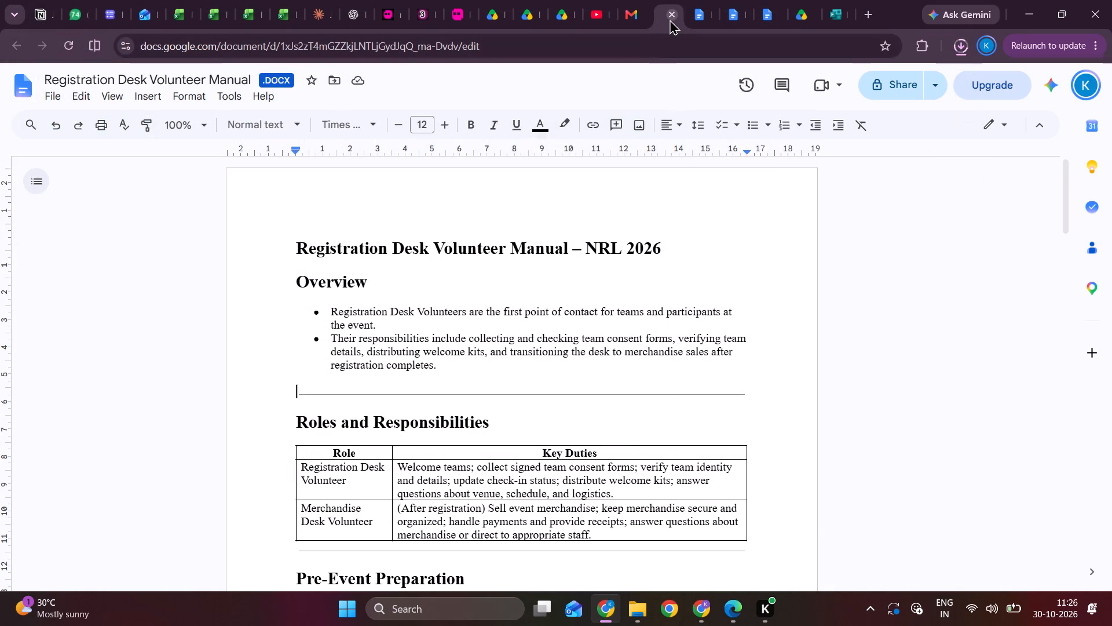
left_click(670, 19)
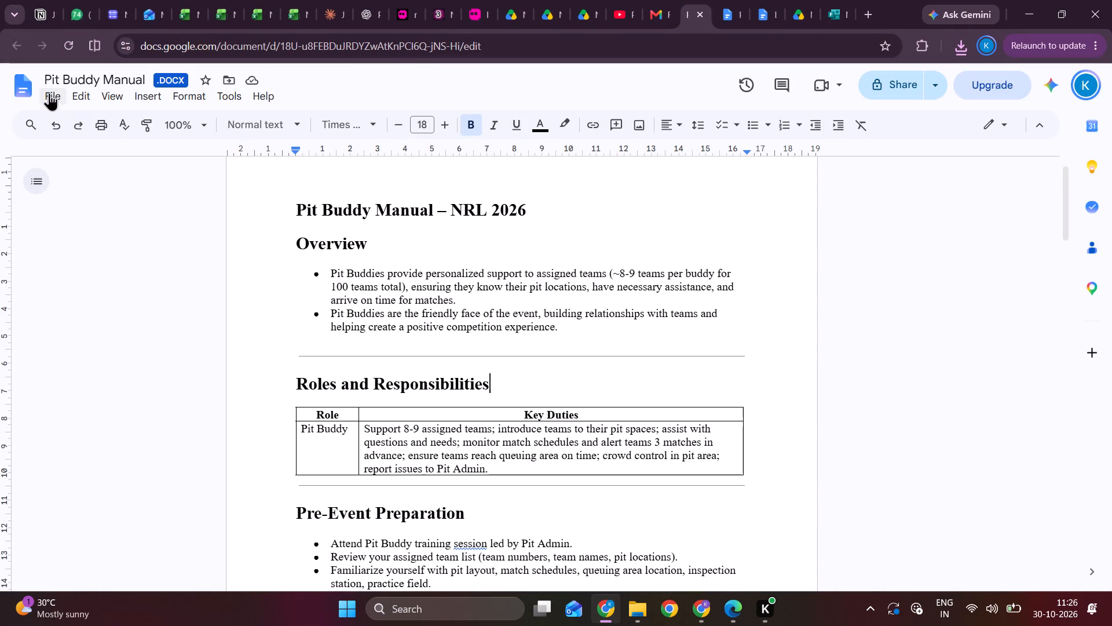
Download the Pit Buddy Manual as Word into the Volunteers Brochure folder and close the document.
left_click(49, 93)
left_click(133, 279)
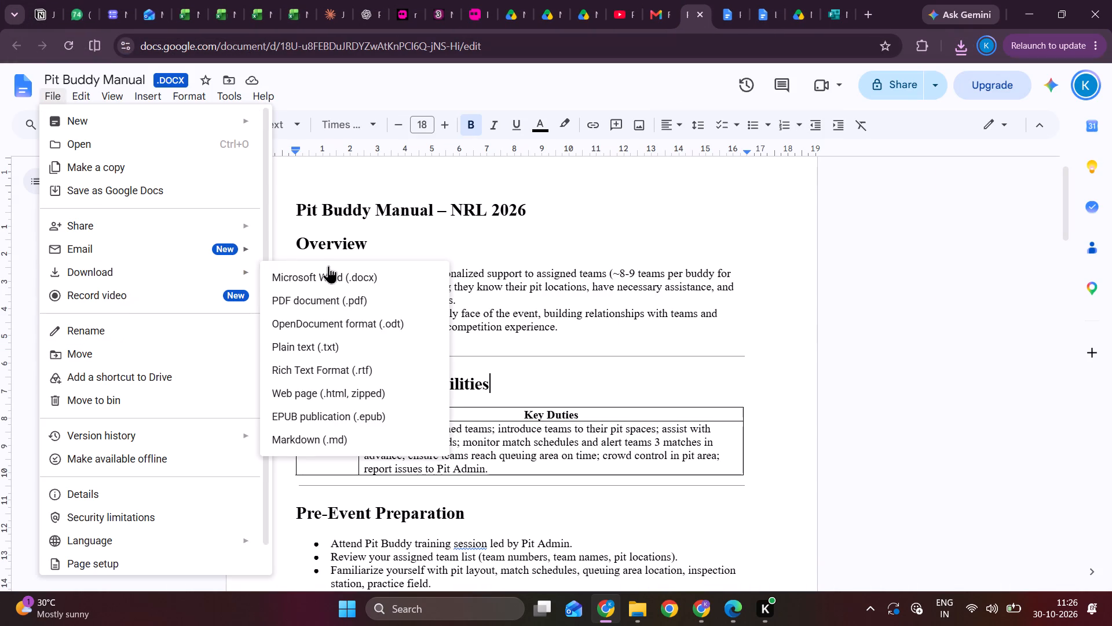
left_click(330, 271)
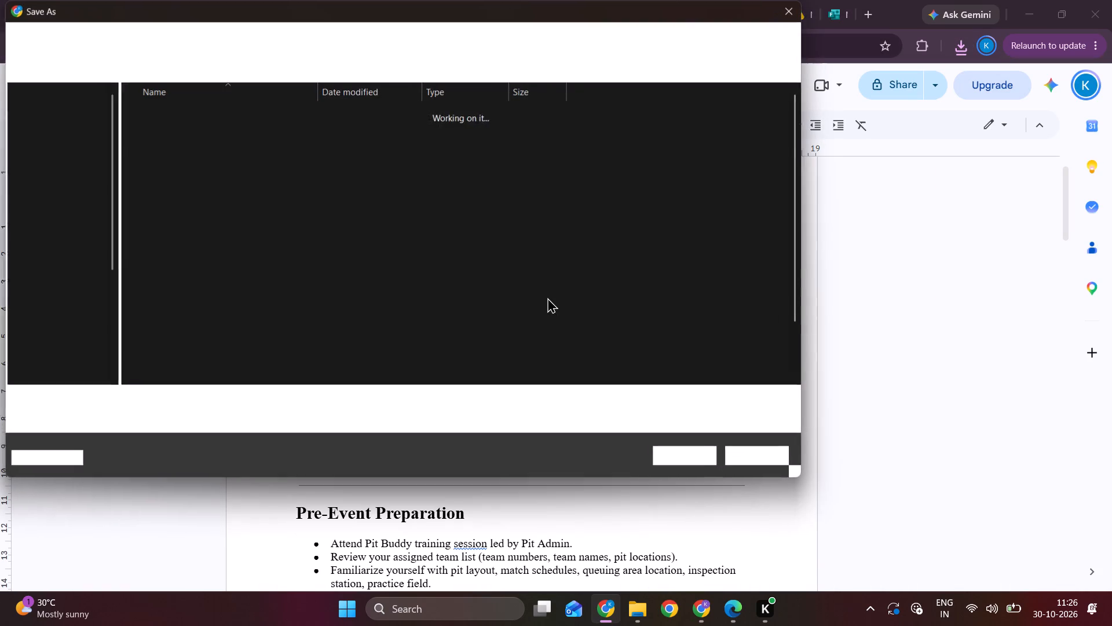
left_click(663, 452)
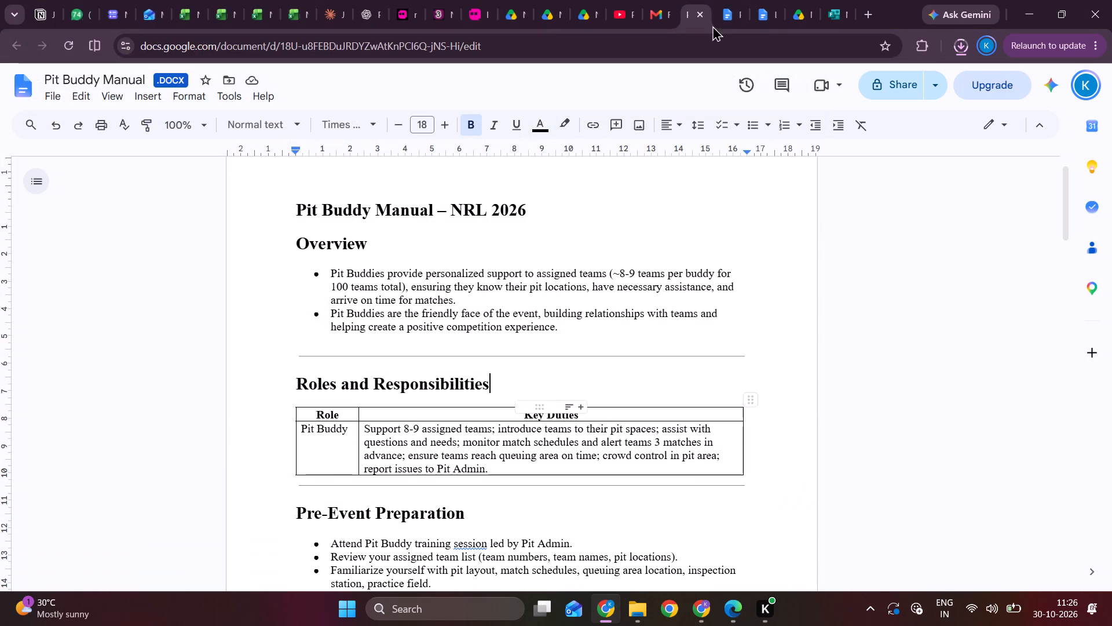
left_click(704, 14)
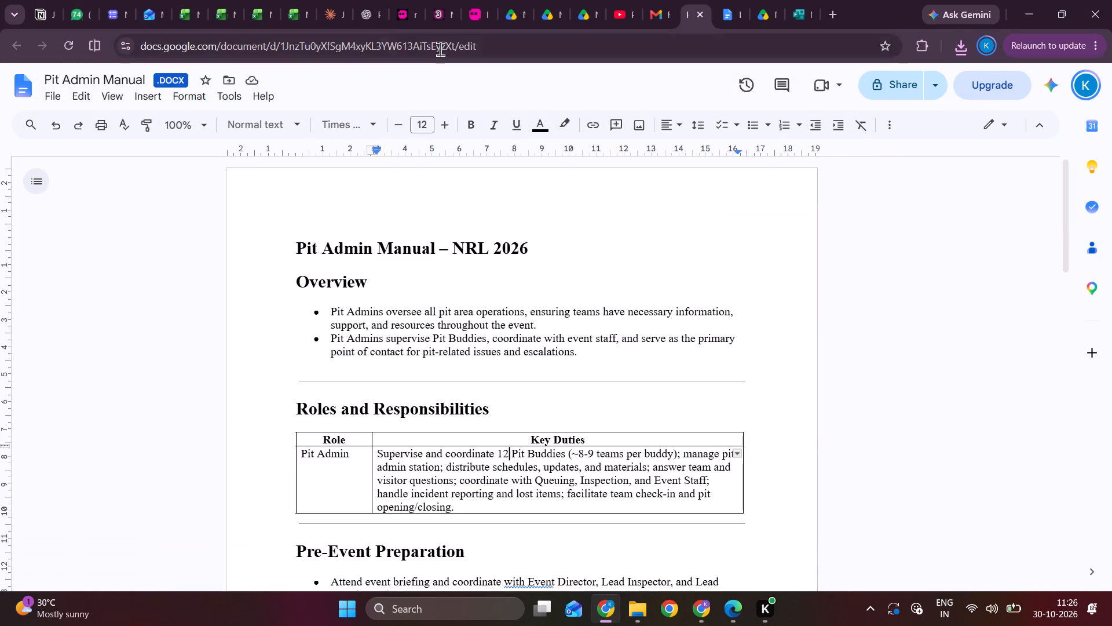
Download the Pit Admin Manual as Word into the Volunteers Brochure folder and close the document.
left_click(56, 95)
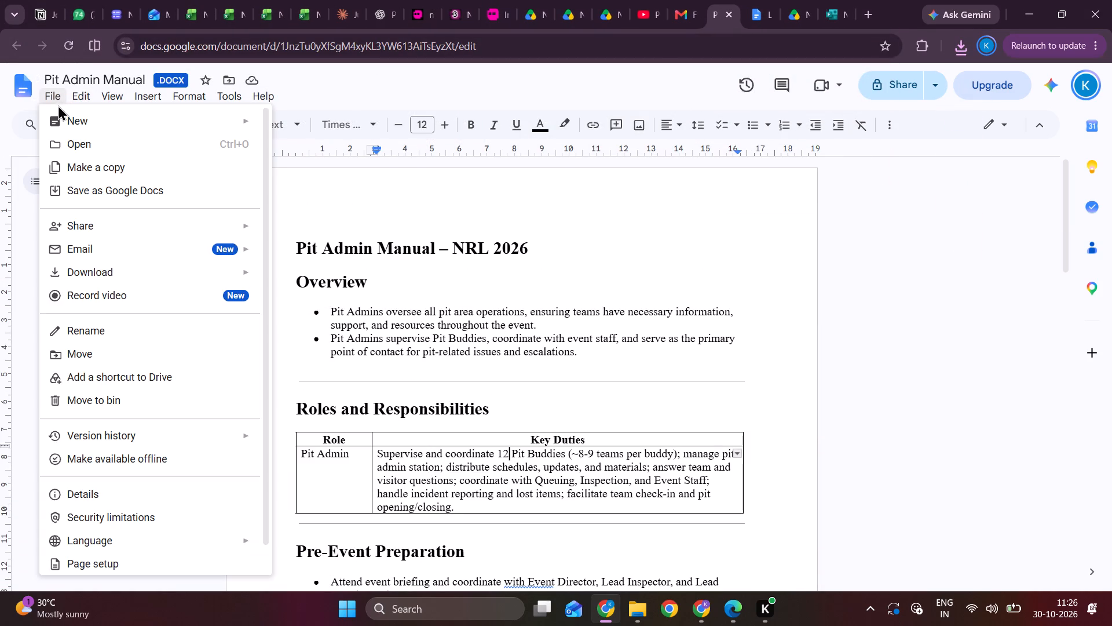
left_click(325, 283)
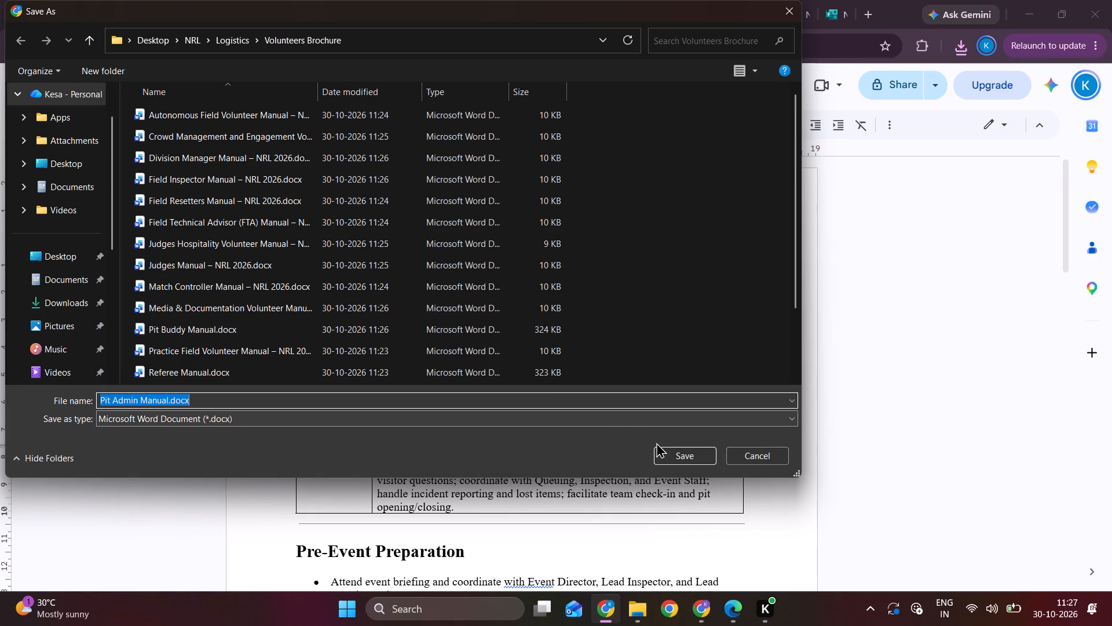
left_click(670, 454)
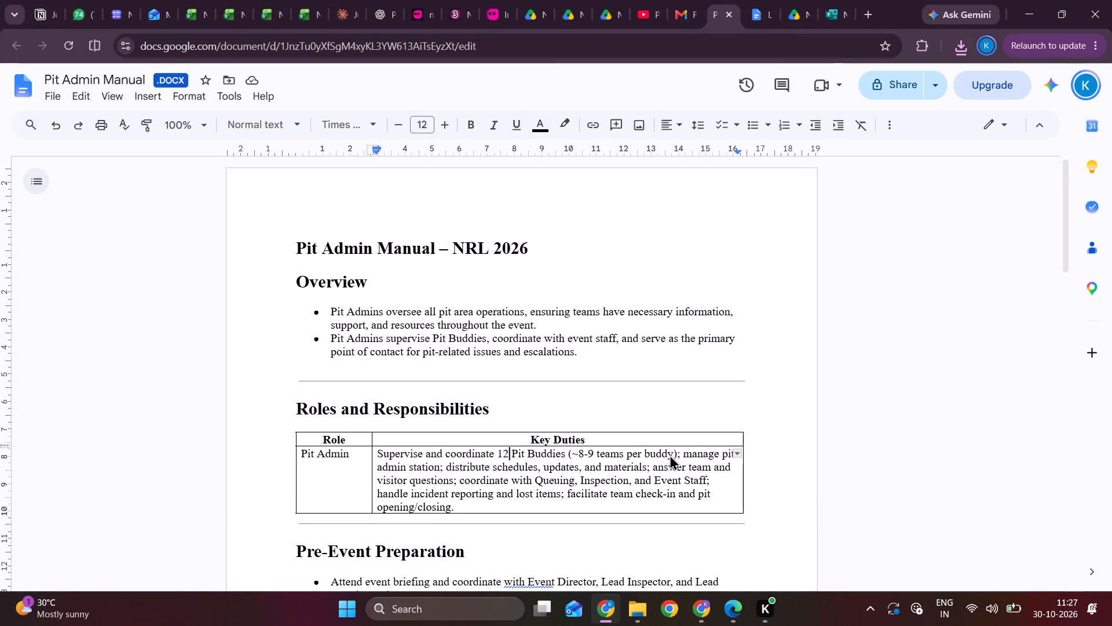
left_click(730, 16)
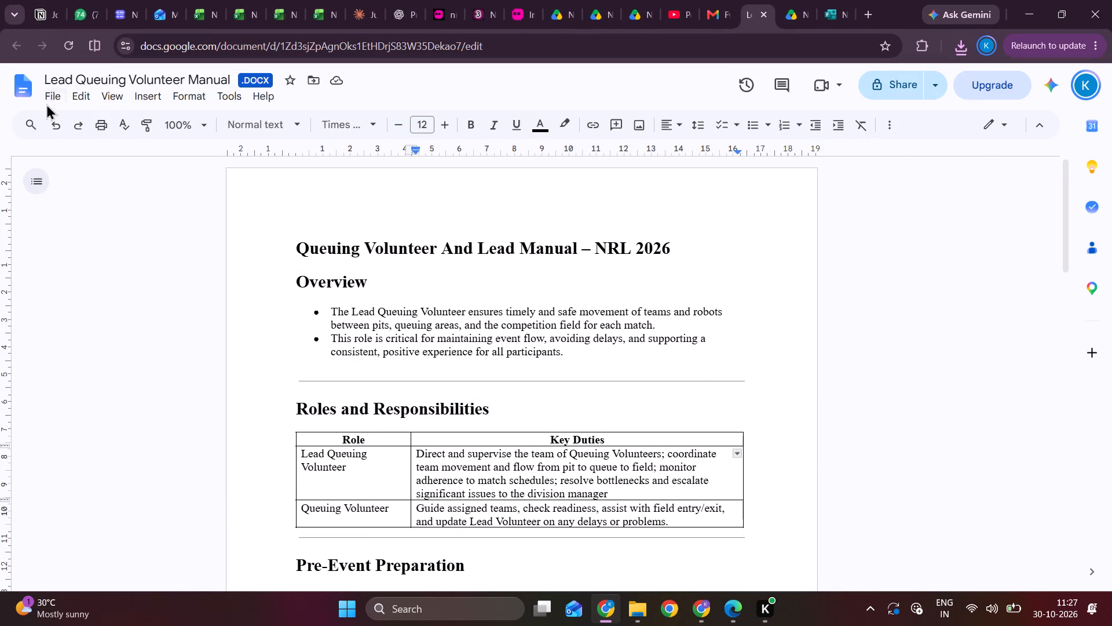
Download the Lead Queuing Volunteer Manual as Word into the Volunteers Brochure folder and close the document.
left_click(45, 101)
left_click(53, 90)
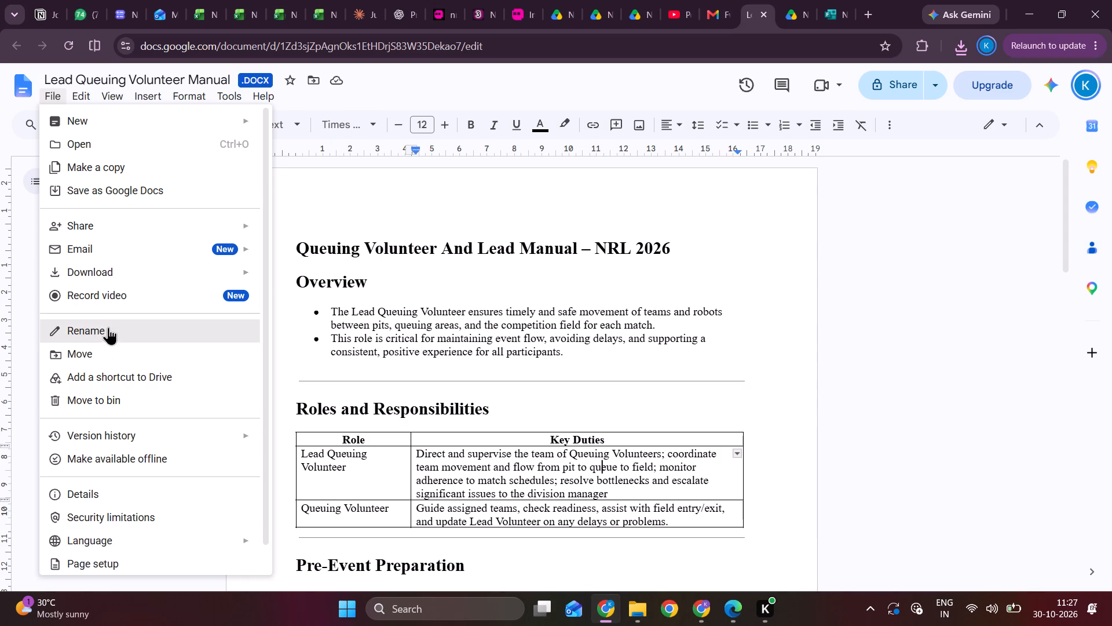
left_click(137, 275)
left_click(310, 278)
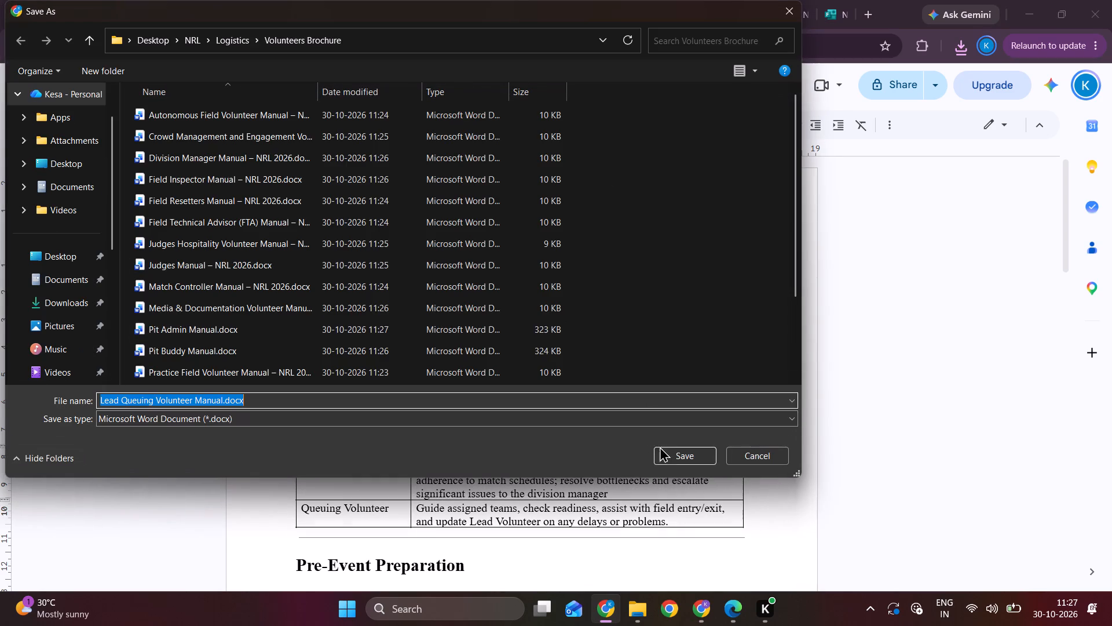
left_click(679, 459)
left_click(764, 15)
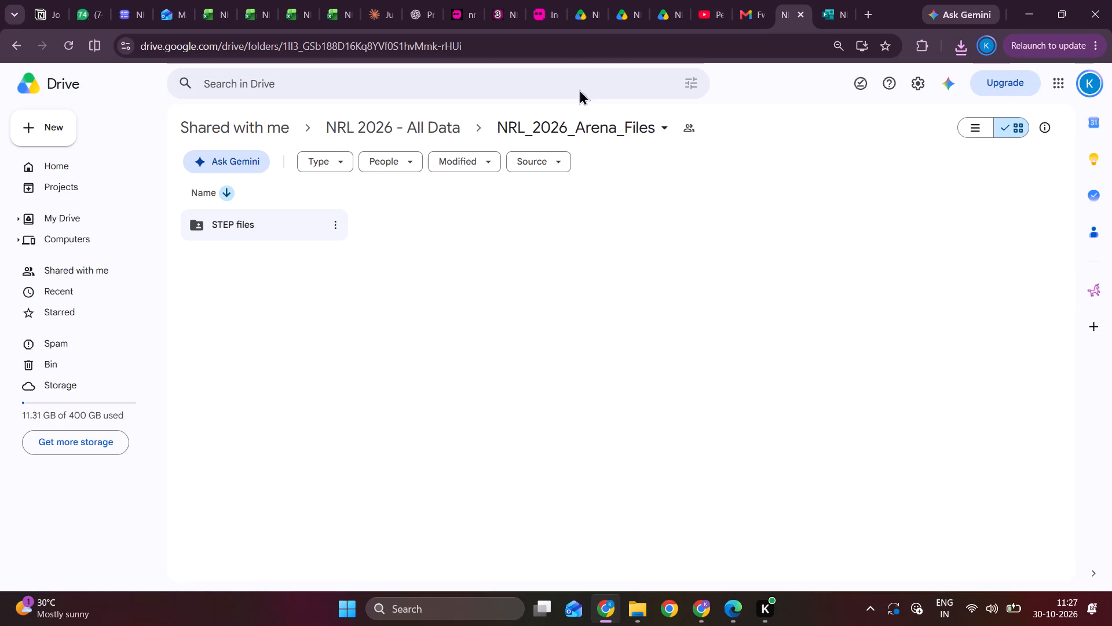
Switch to File Explorer and review the downloaded Word manuals in the Volunteers Brochure folder.
left_click(647, 618)
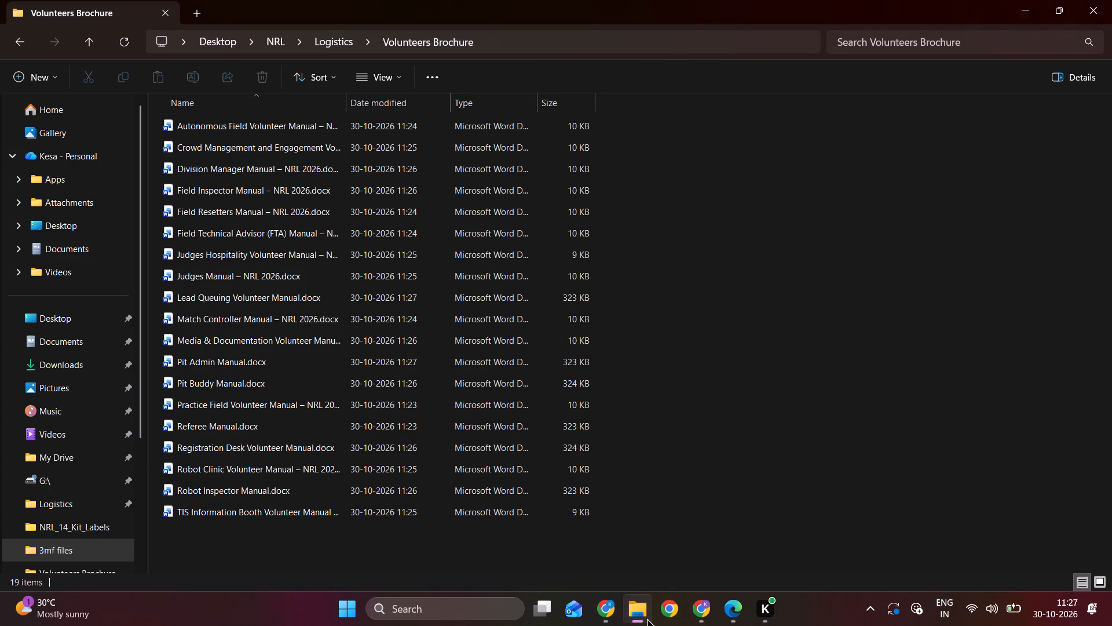
scroll(507, 156, "up", 14)
left_click(349, 535)
Go up to the Logistics folder and look through the archive options available for the Volunteers Brochure folder.
left_click(334, 38)
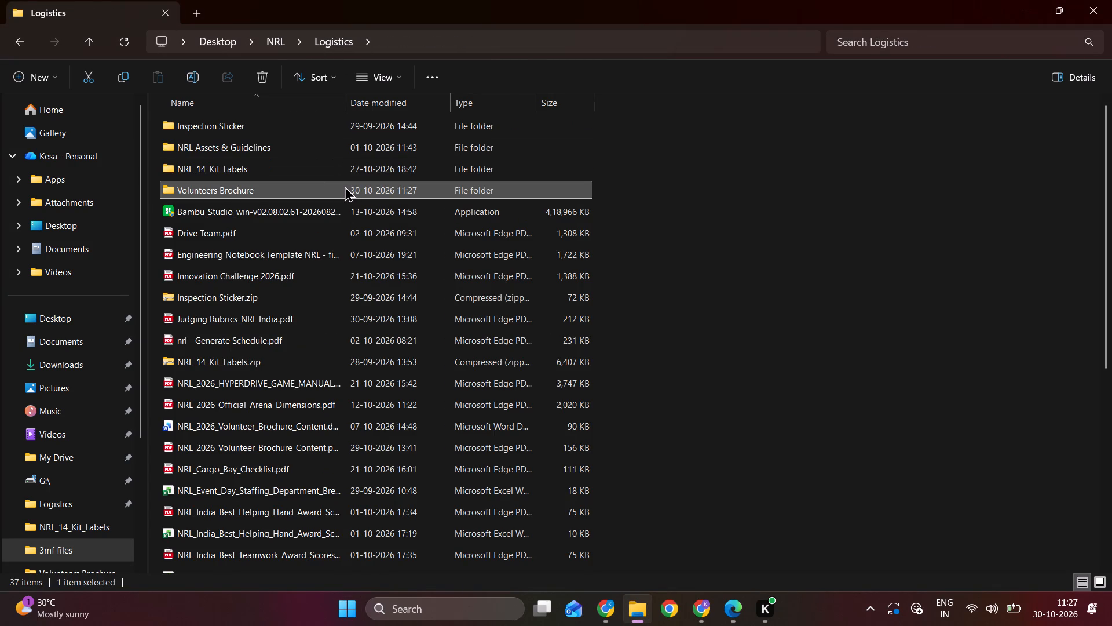
right_click(345, 186)
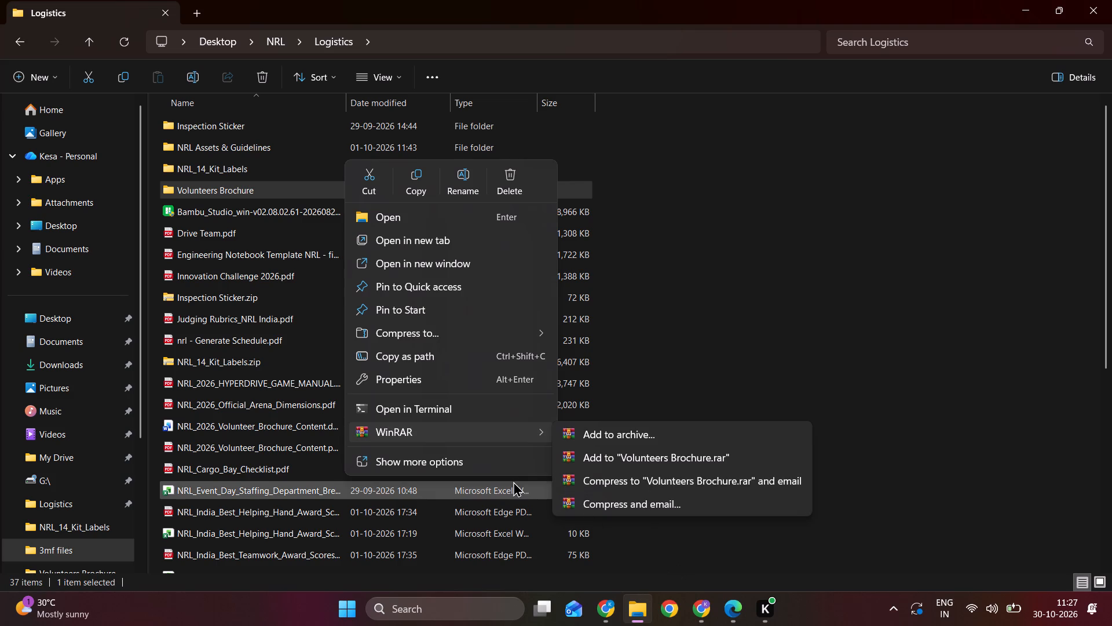
left_click(509, 461)
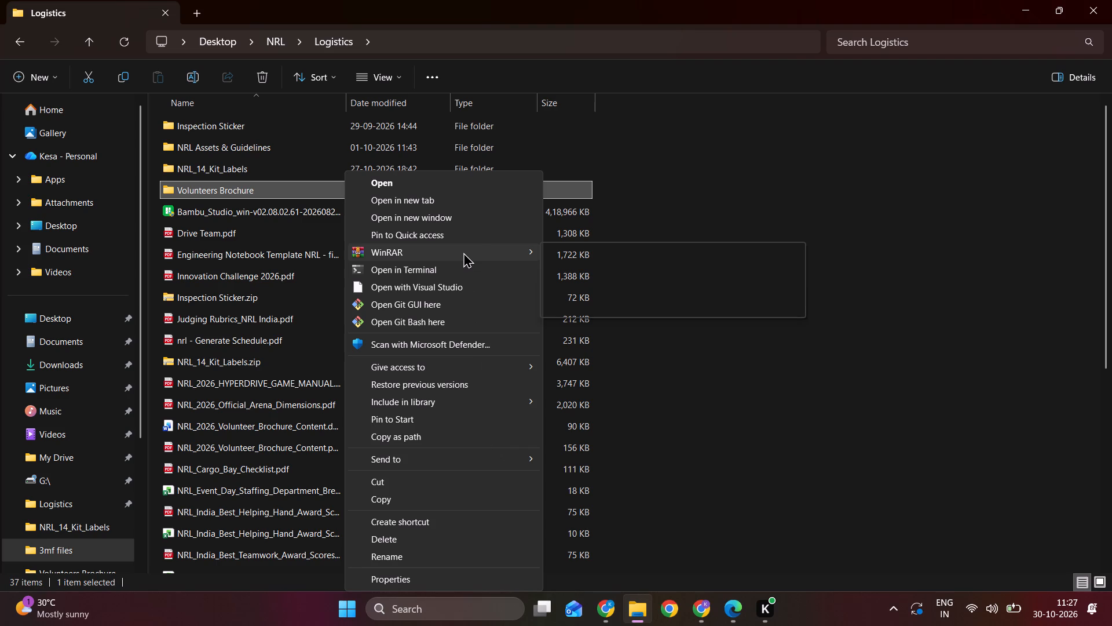
scroll(470, 447, "down", 4)
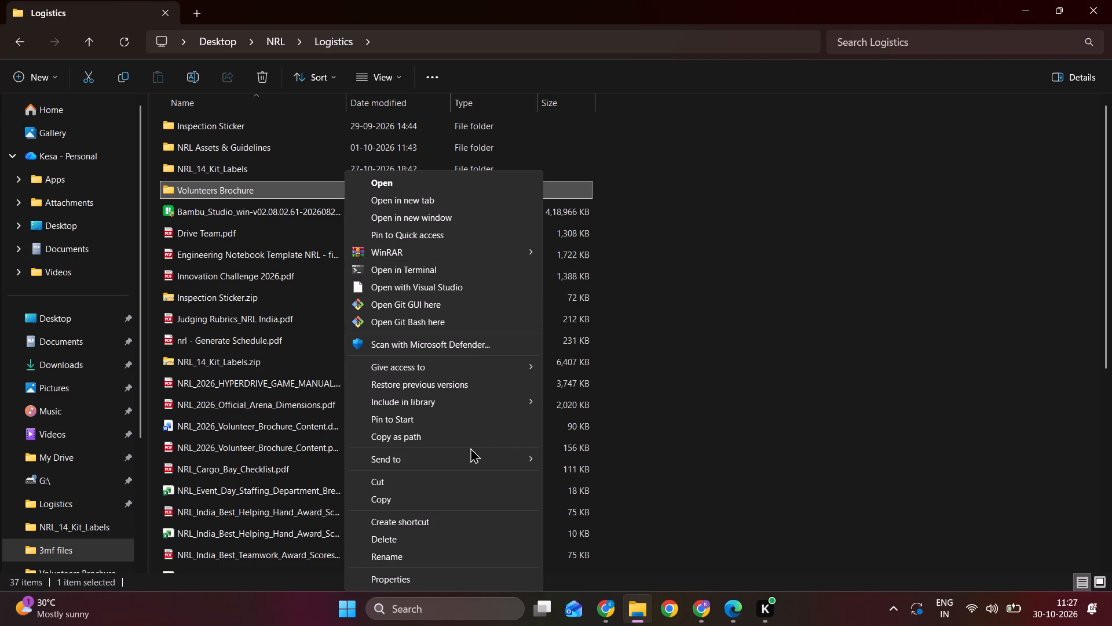
left_click(749, 548)
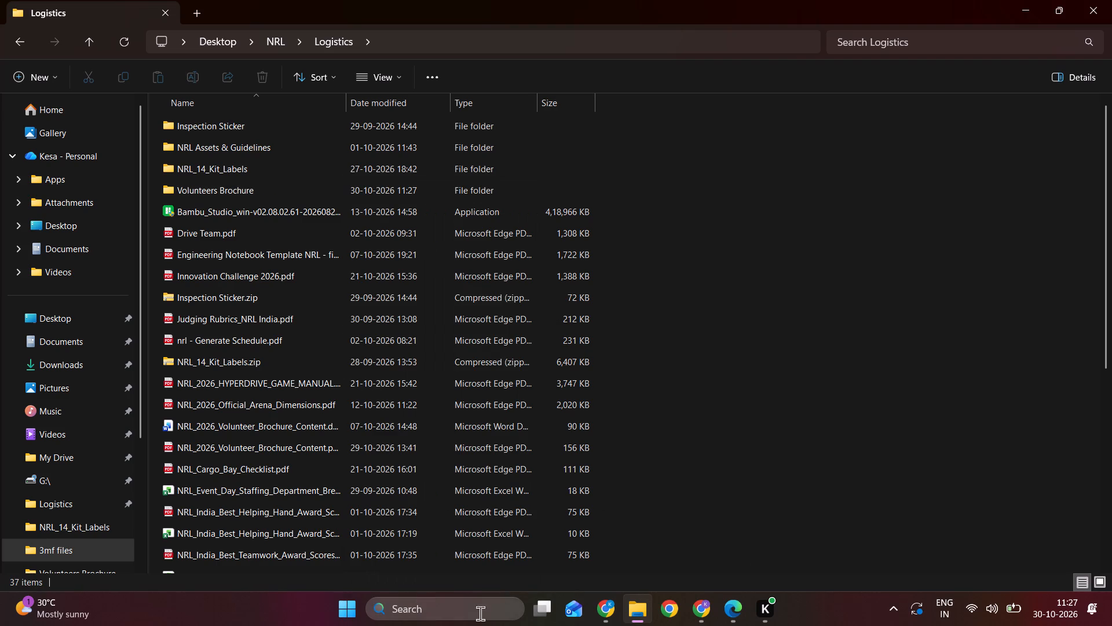
Switch to Chrome, search Google in a new tab for "whats rar file" and read the overview.
left_click(603, 603)
left_click(874, 3)
type("whats")
key("space")
type("rar")
key("space")
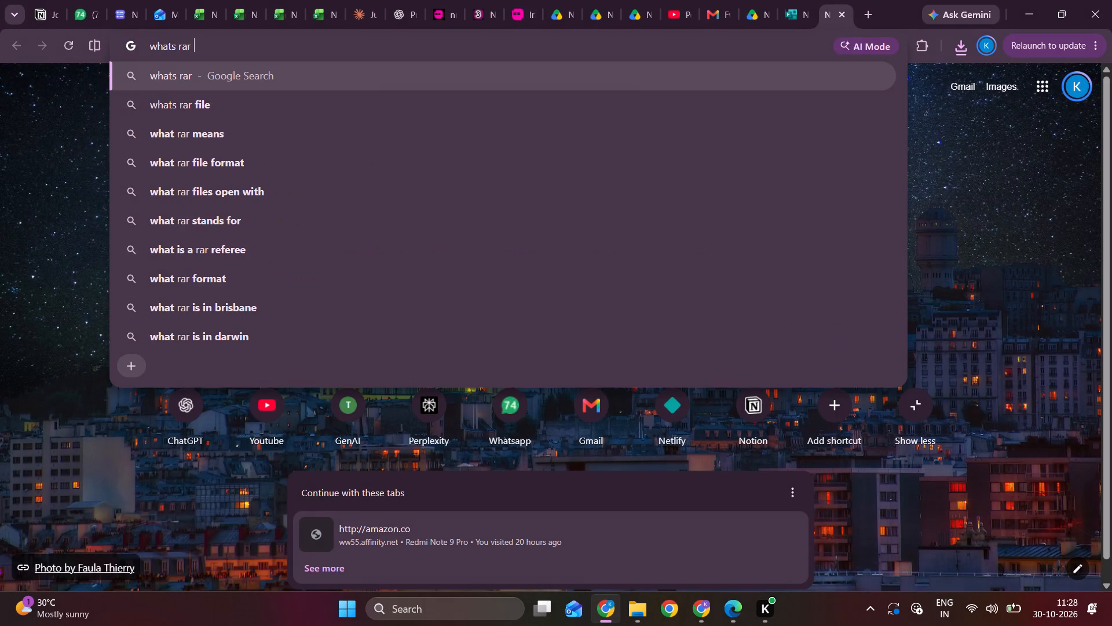
left_click(711, 107)
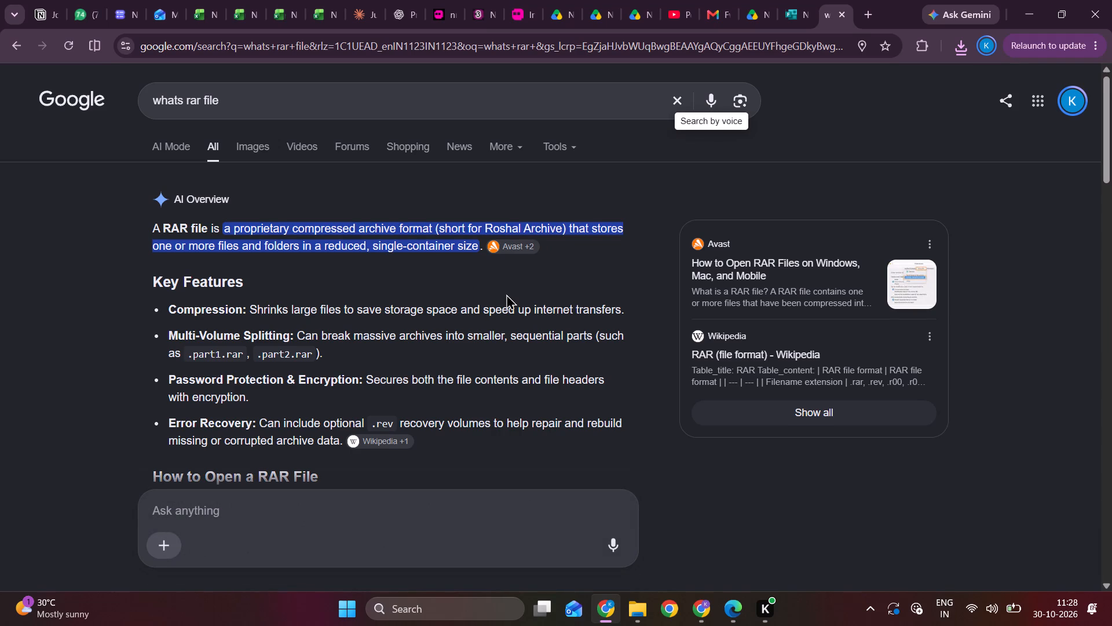
scroll(506, 294, "down", 1)
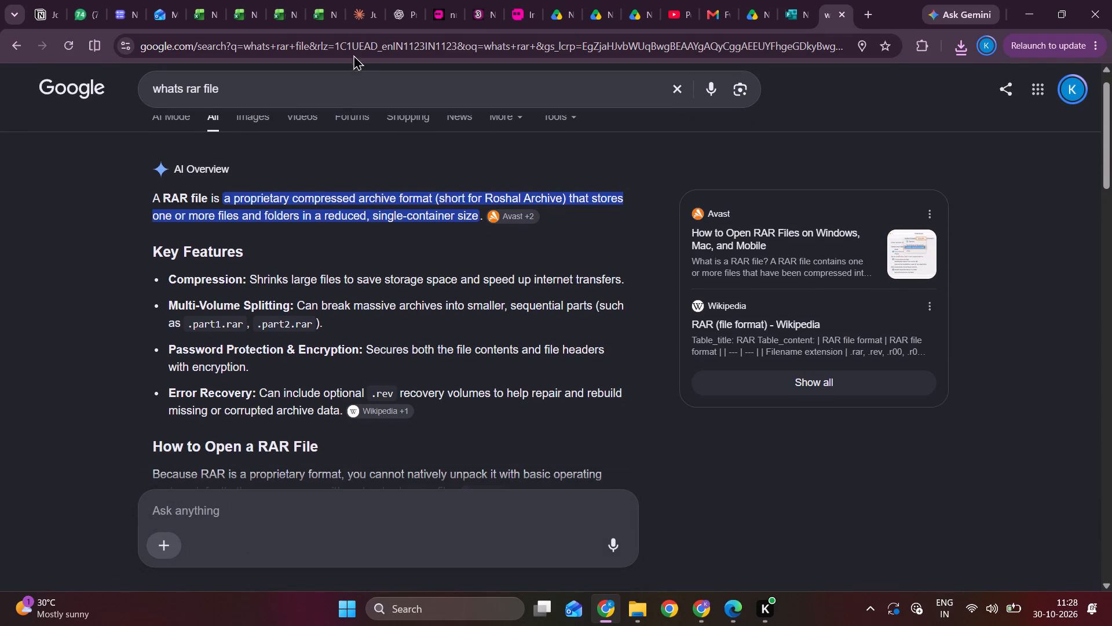
Search Google for "how to zip a folder", read the Windows instructions, close the search and return to File Explorer.
left_click_drag(336, 99, 106, 97)
type("how to")
key("space")
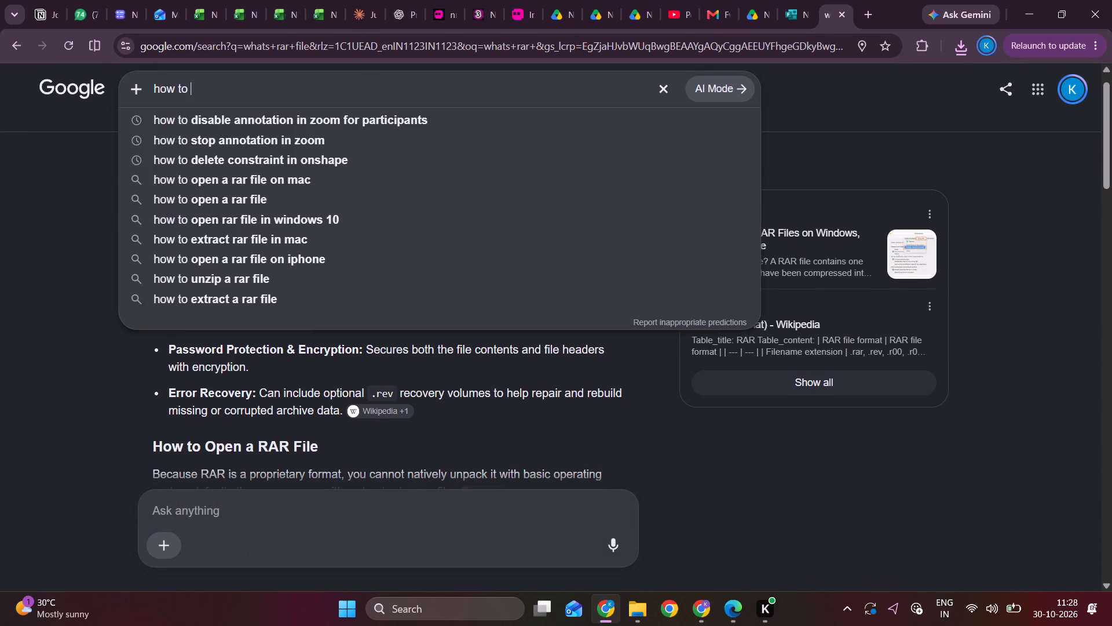
type("zip a")
key("space")
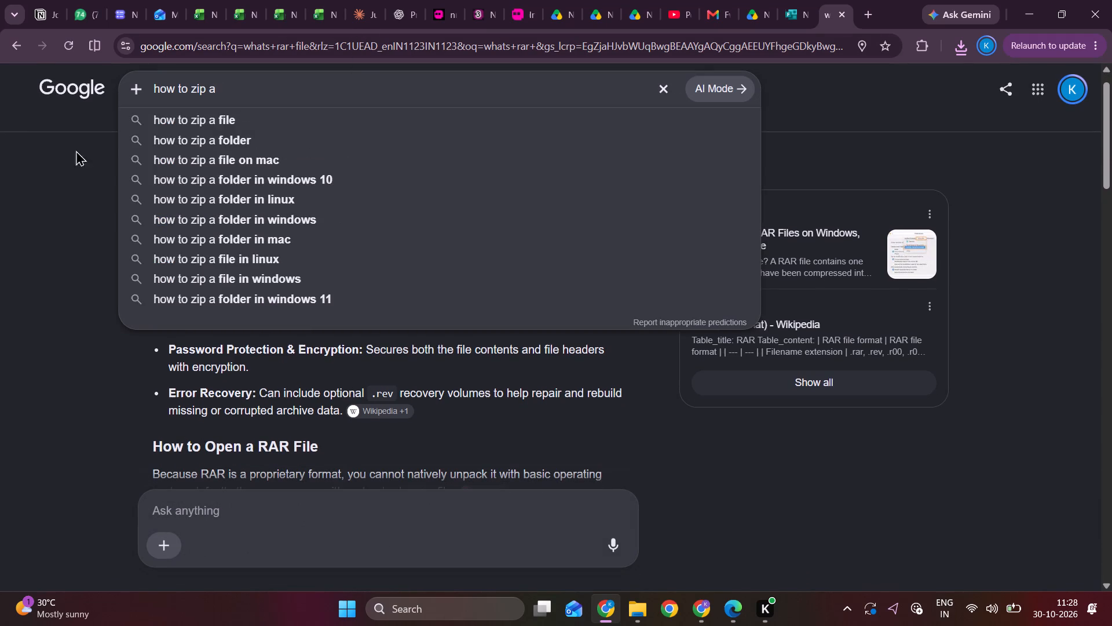
left_click(170, 134)
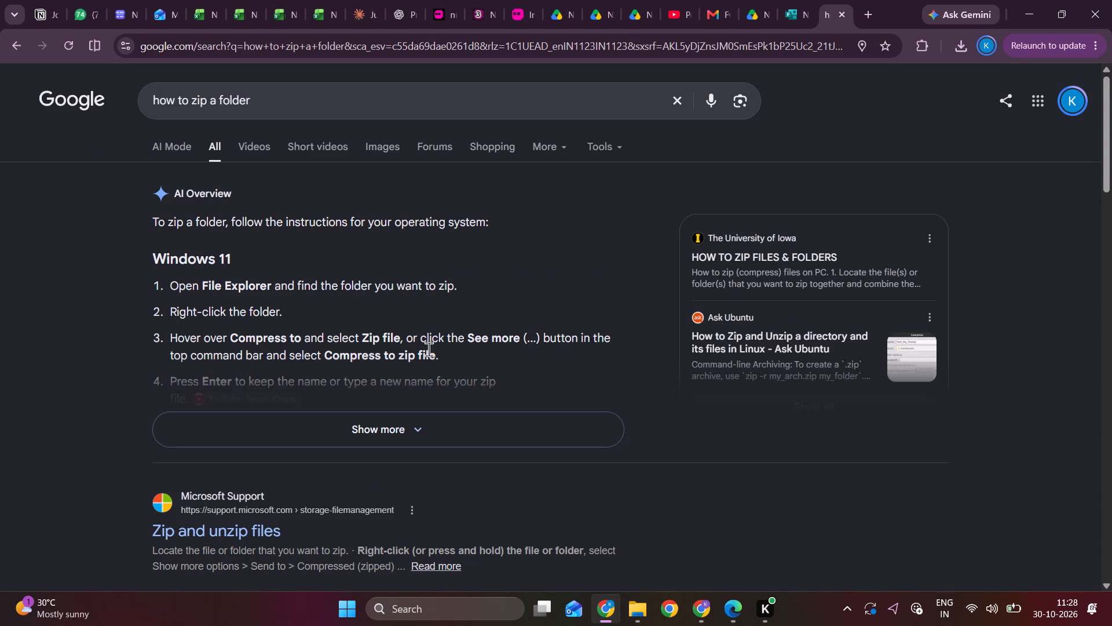
scroll(429, 349, "down", 1)
left_click(405, 404)
scroll(431, 399, "down", 1)
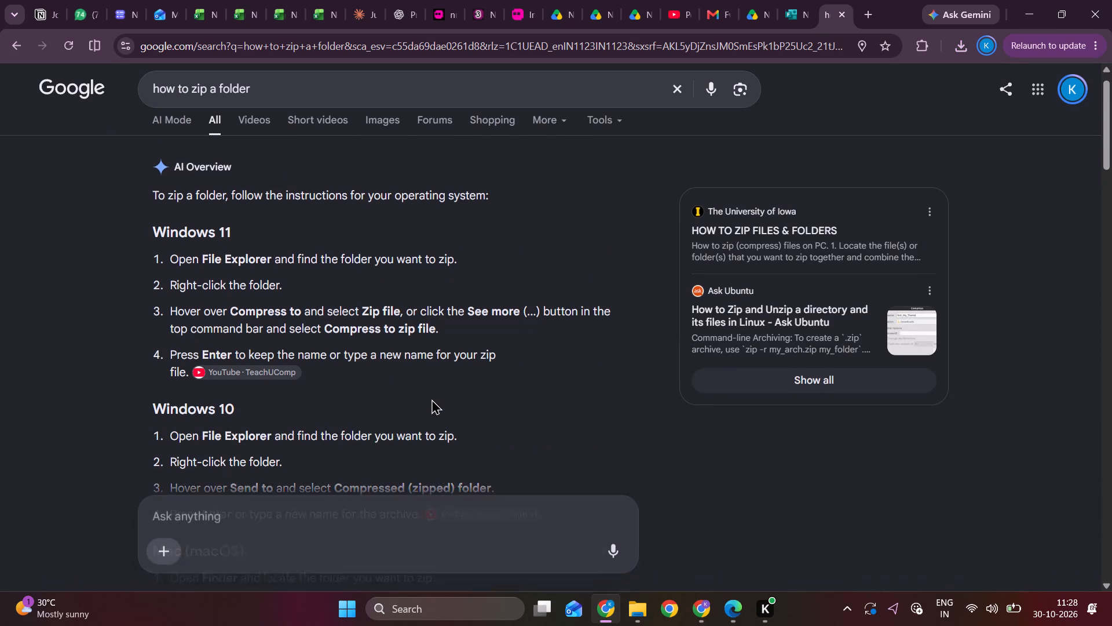
scroll(431, 399, "down", 3)
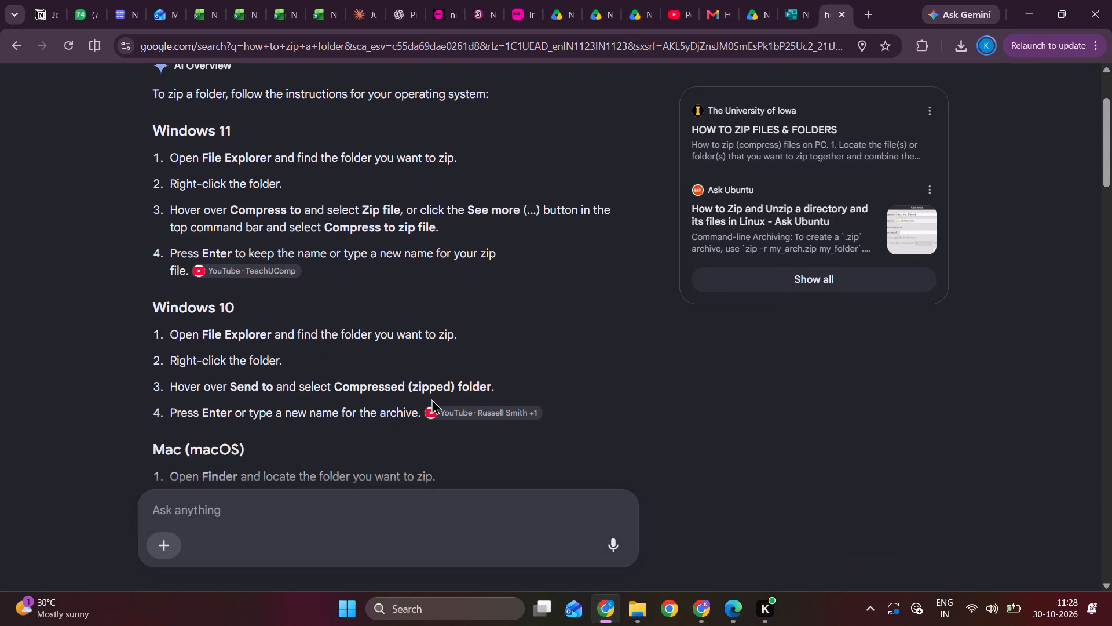
left_click(840, 14)
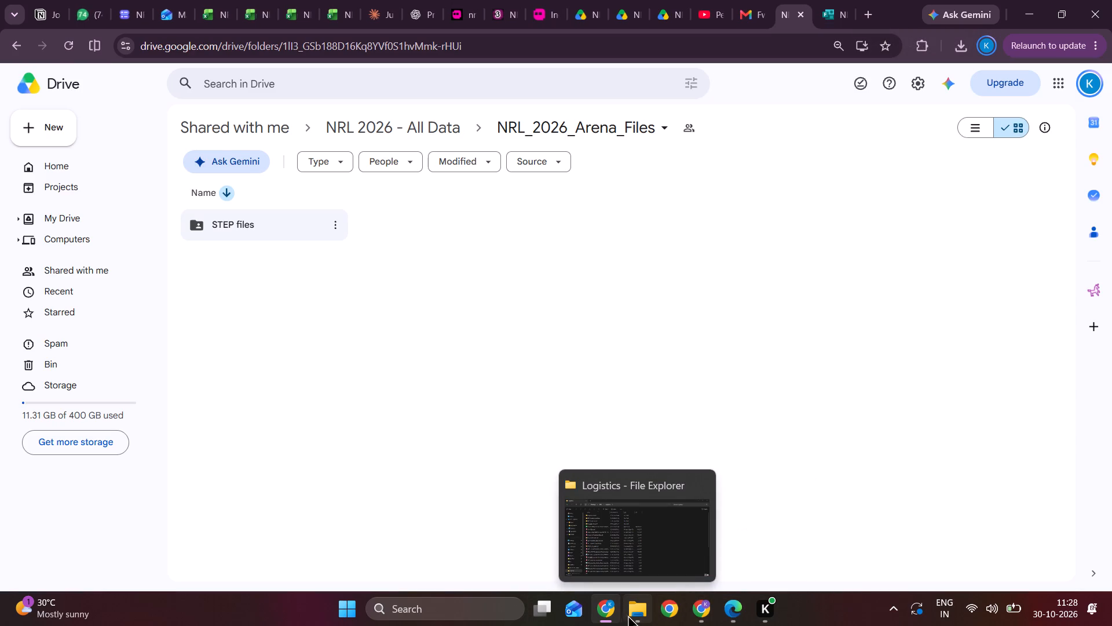
left_click(652, 525)
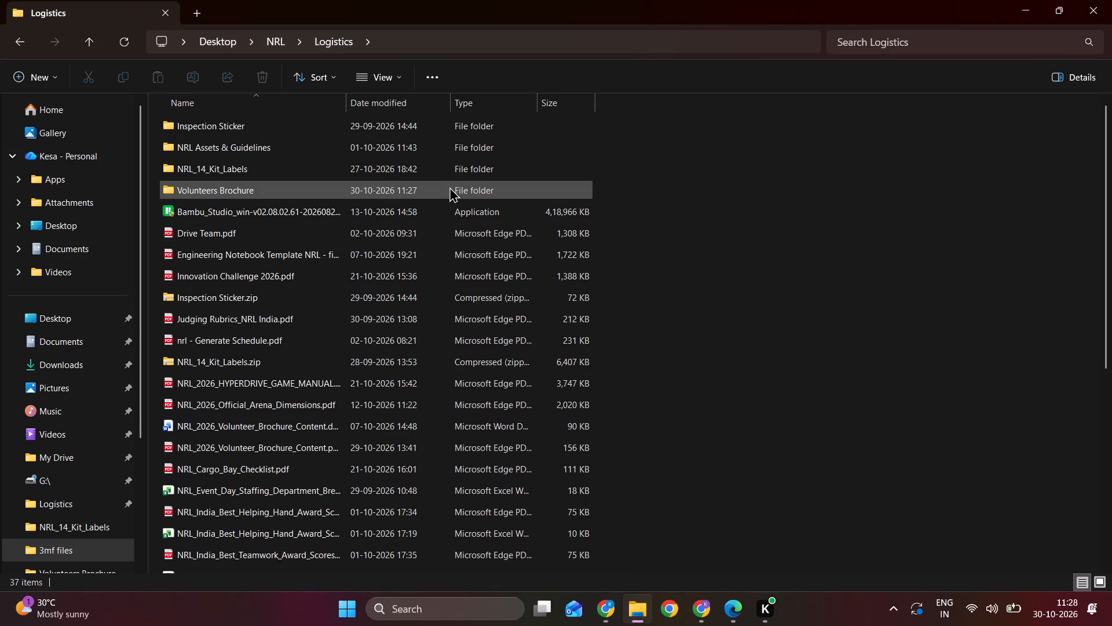
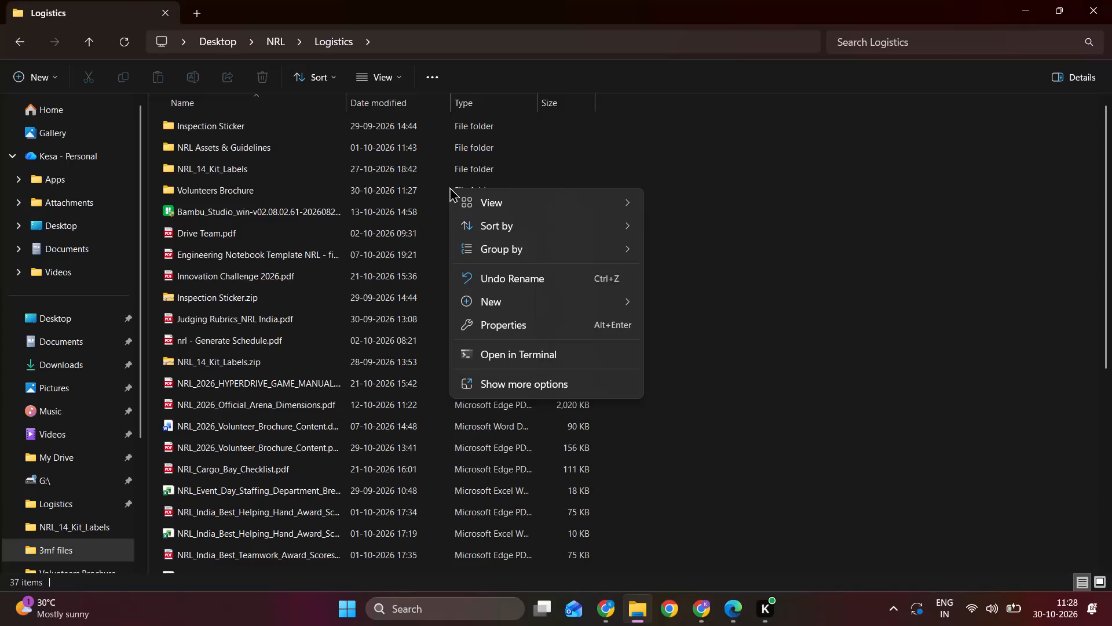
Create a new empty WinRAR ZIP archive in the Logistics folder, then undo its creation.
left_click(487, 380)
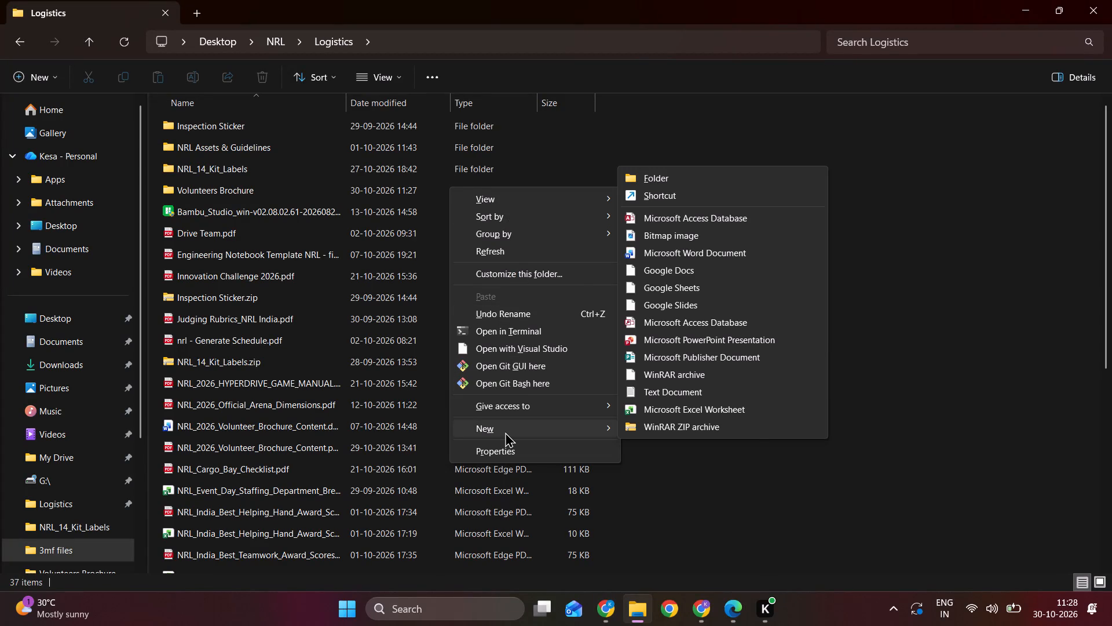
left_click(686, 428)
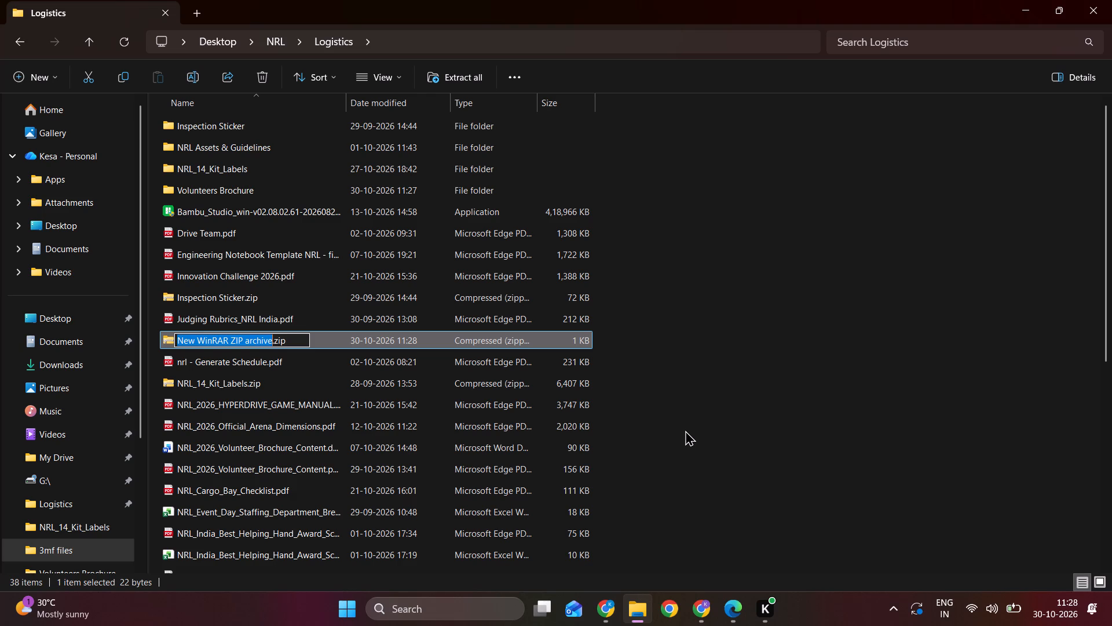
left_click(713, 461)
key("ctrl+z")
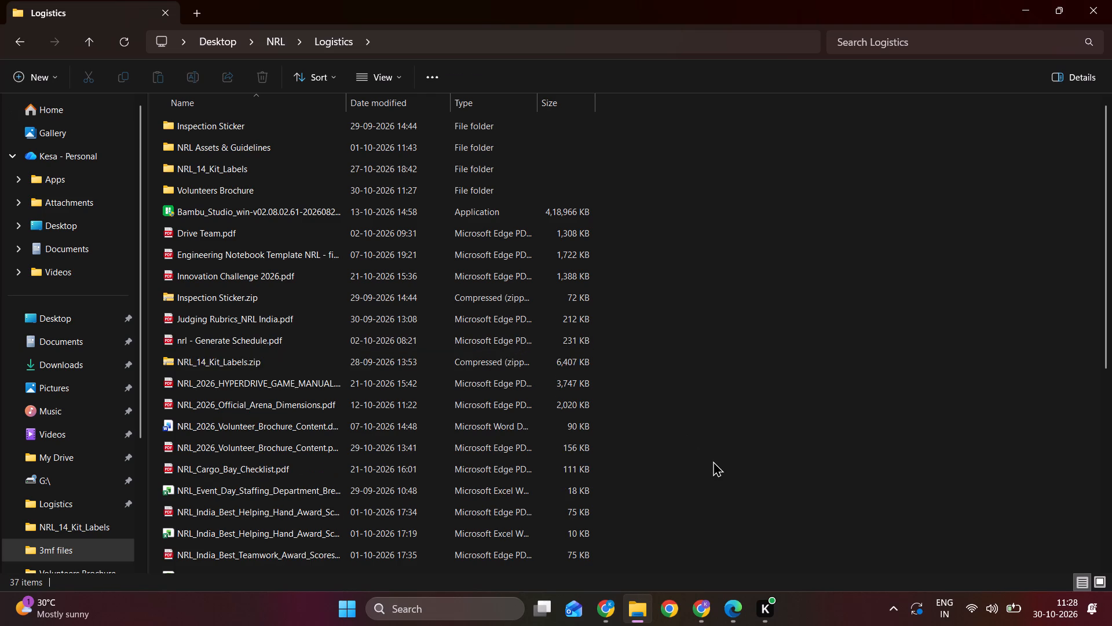
Archive the Volunteers Brochure folder using WinRAR's Compress and email option.
left_click(356, 185)
right_click(356, 185)
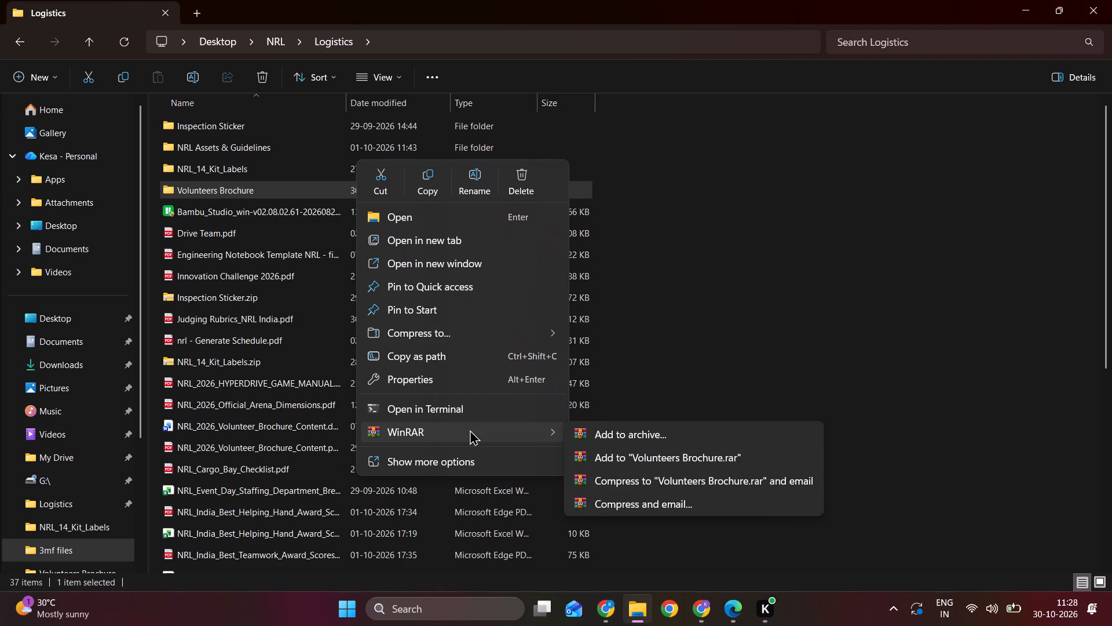
left_click(466, 460)
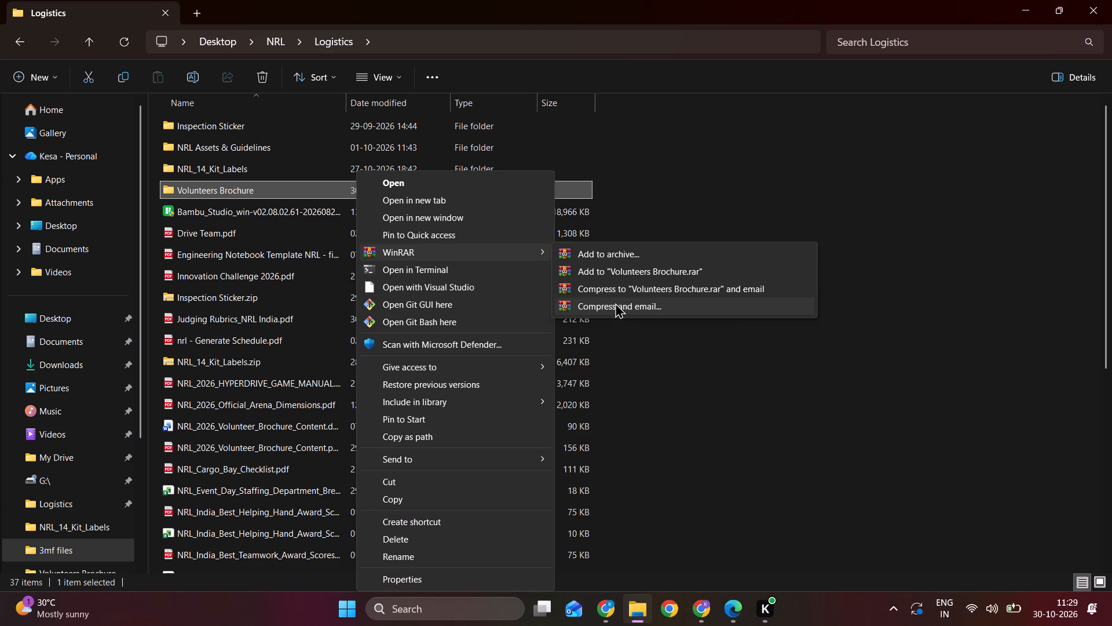
left_click(614, 303)
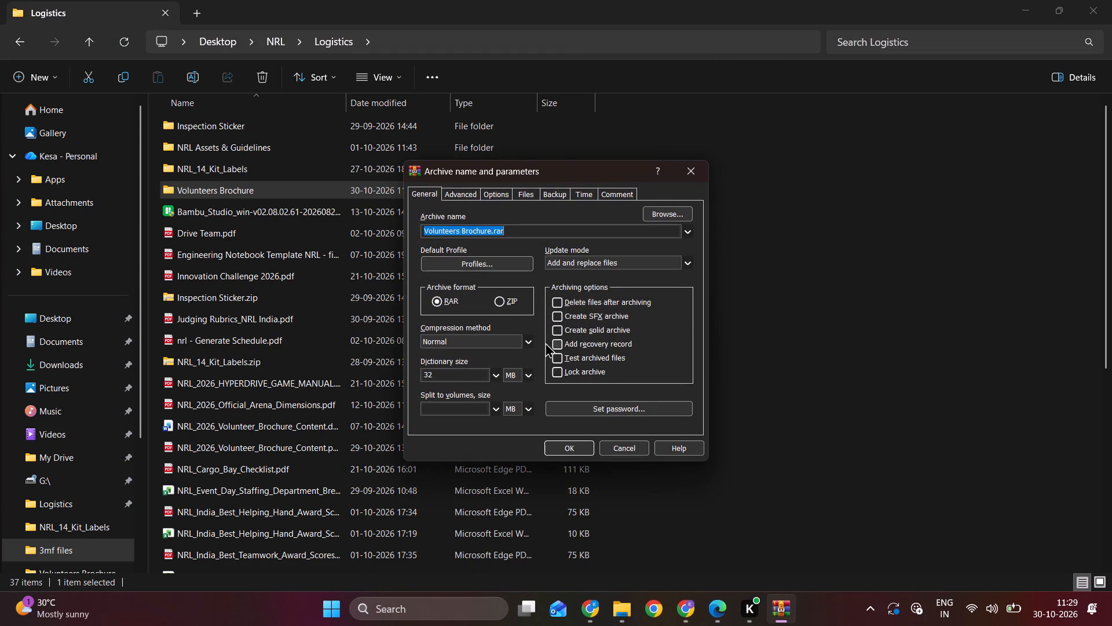
Create the Volunteers Brochure archive in ZIP format as Volunteers Brochure.zip, and close the Outlook and WinRAR message windows.
left_click(499, 299)
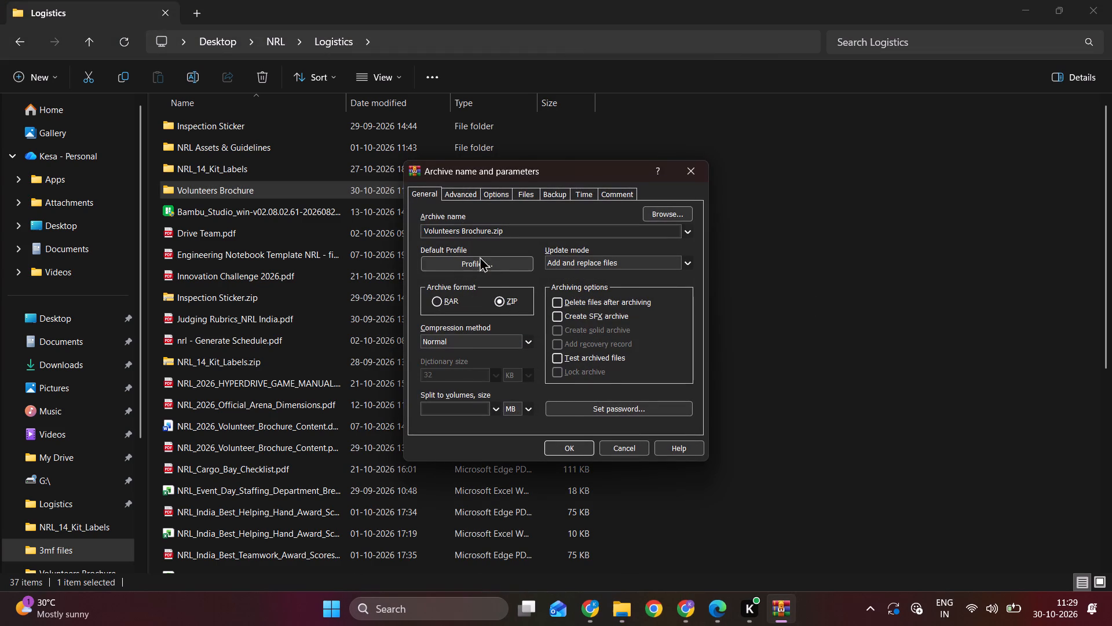
left_click(575, 446)
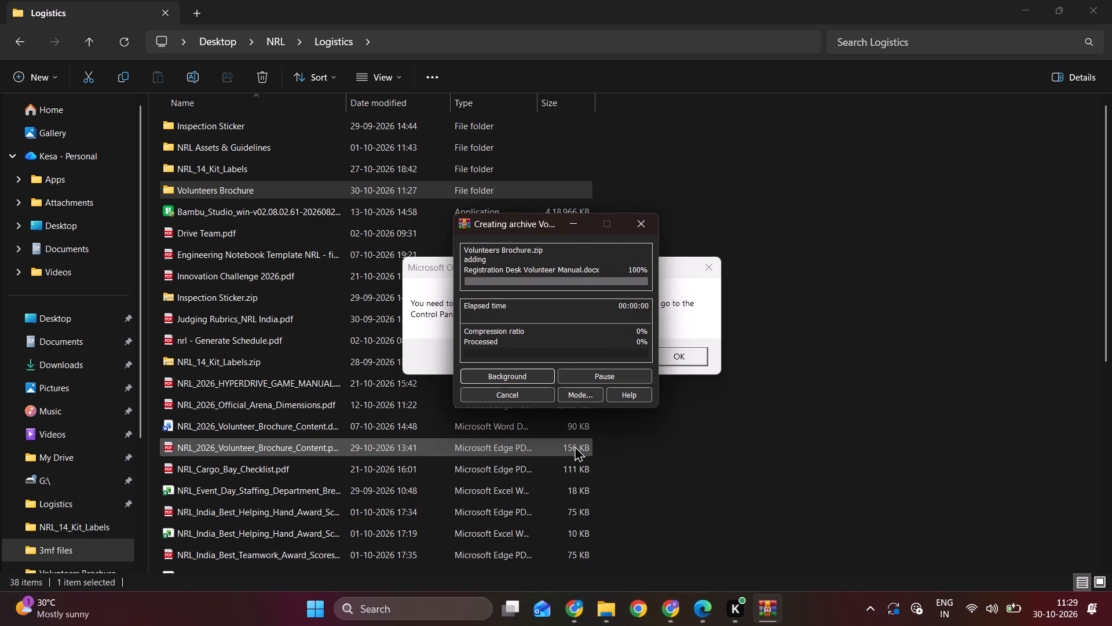
left_click_drag(543, 216, 835, 239)
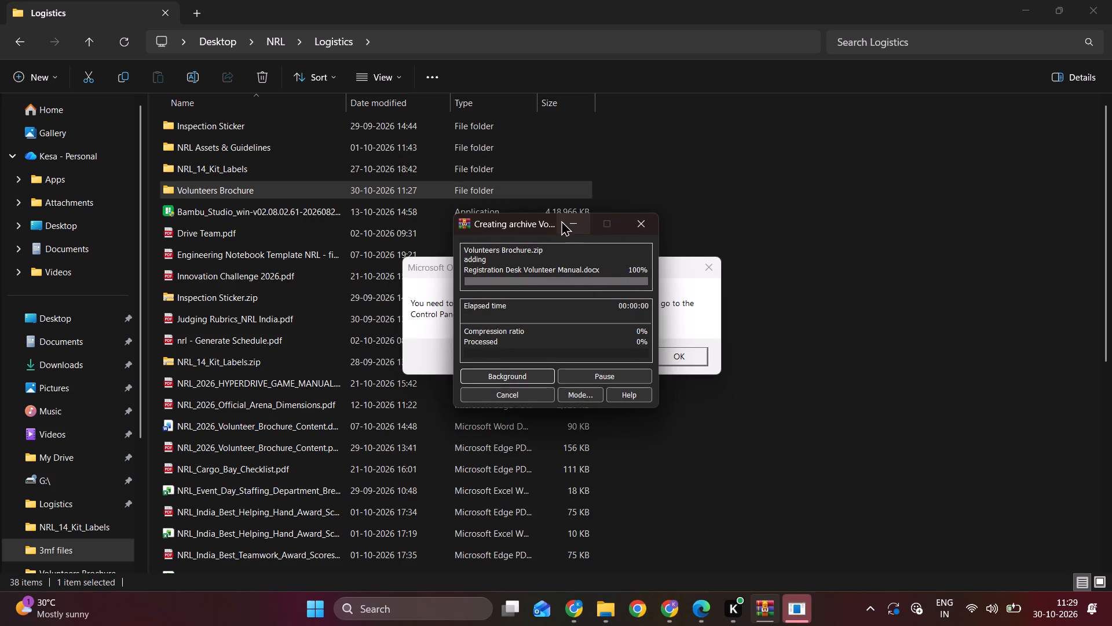
left_click_drag(537, 227, 839, 248)
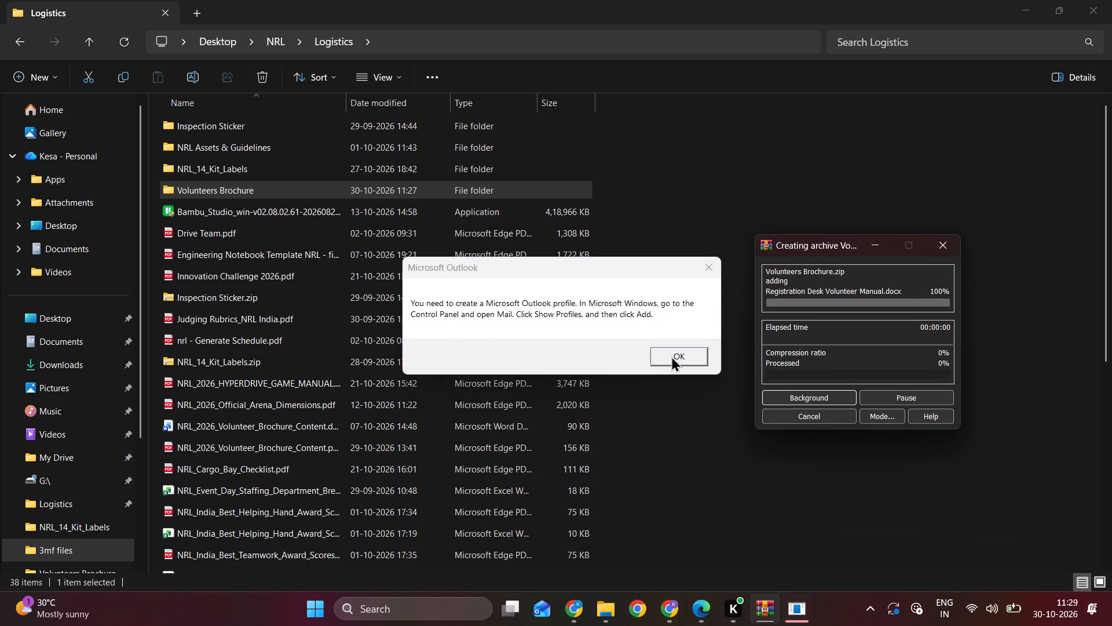
left_click(671, 356)
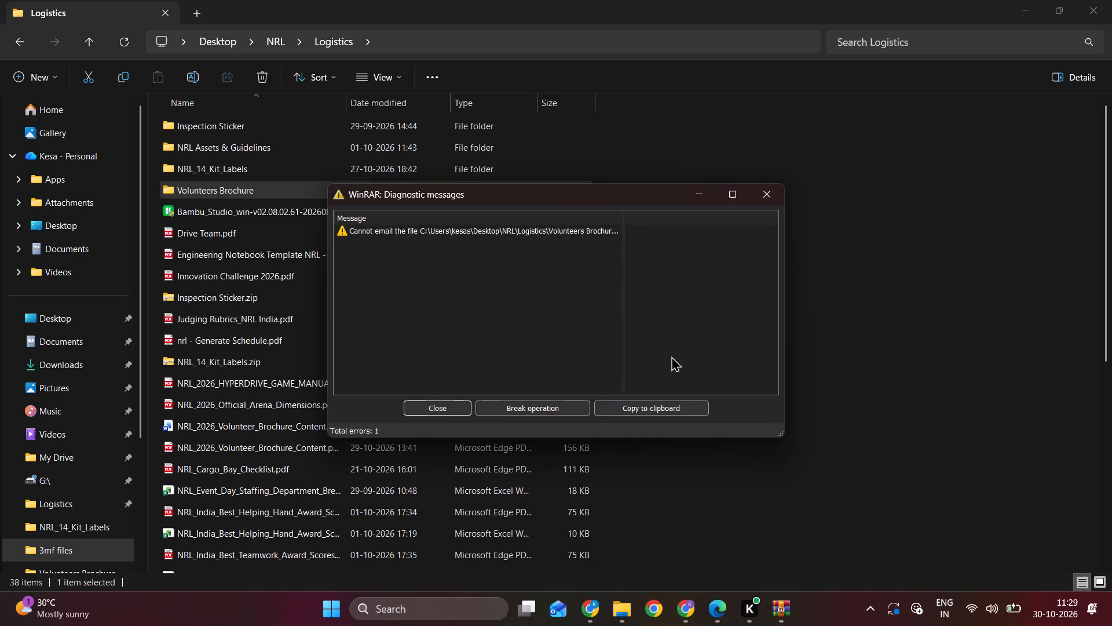
left_click(455, 406)
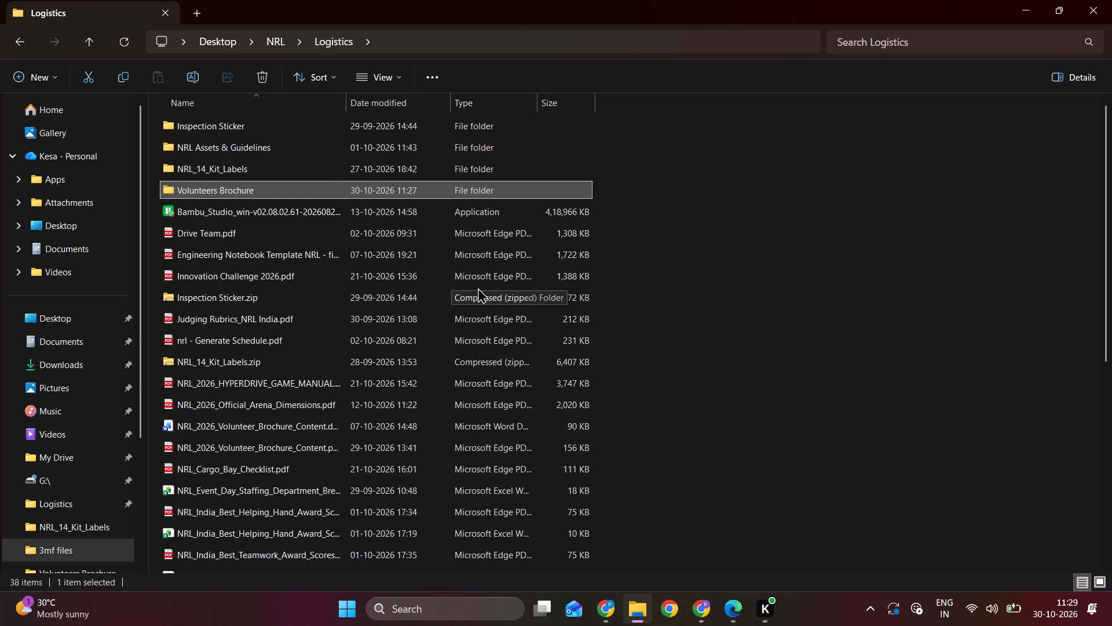
Open the Volunteers Brochure folder and copy all of its Word manuals to the clipboard.
left_click(485, 195)
double_click(488, 195)
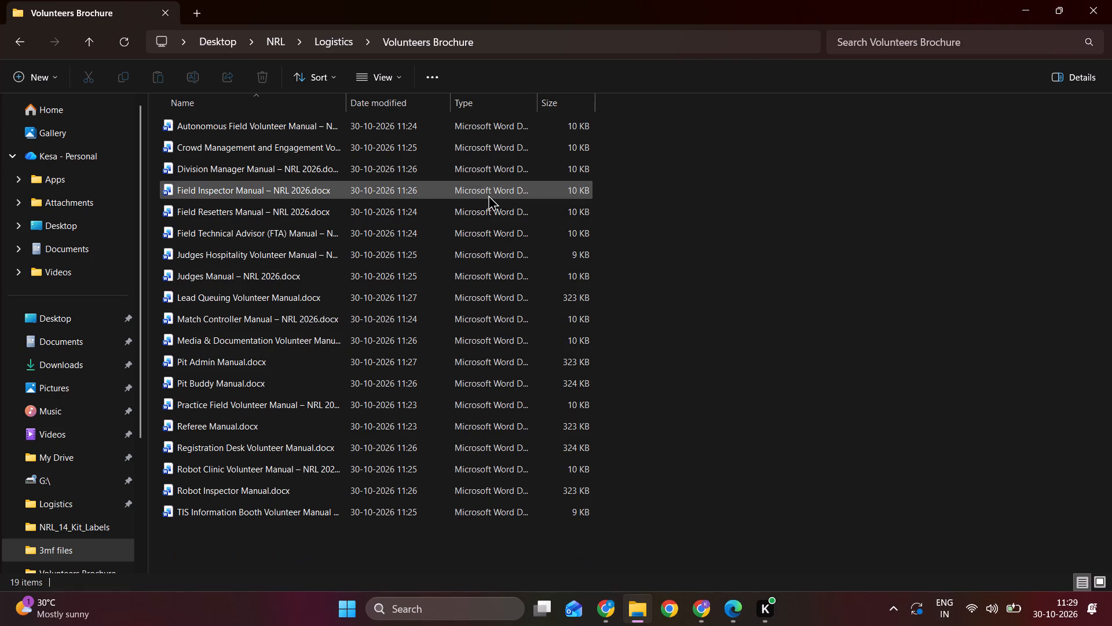
left_click_drag(746, 158, 682, 200)
left_click(693, 143)
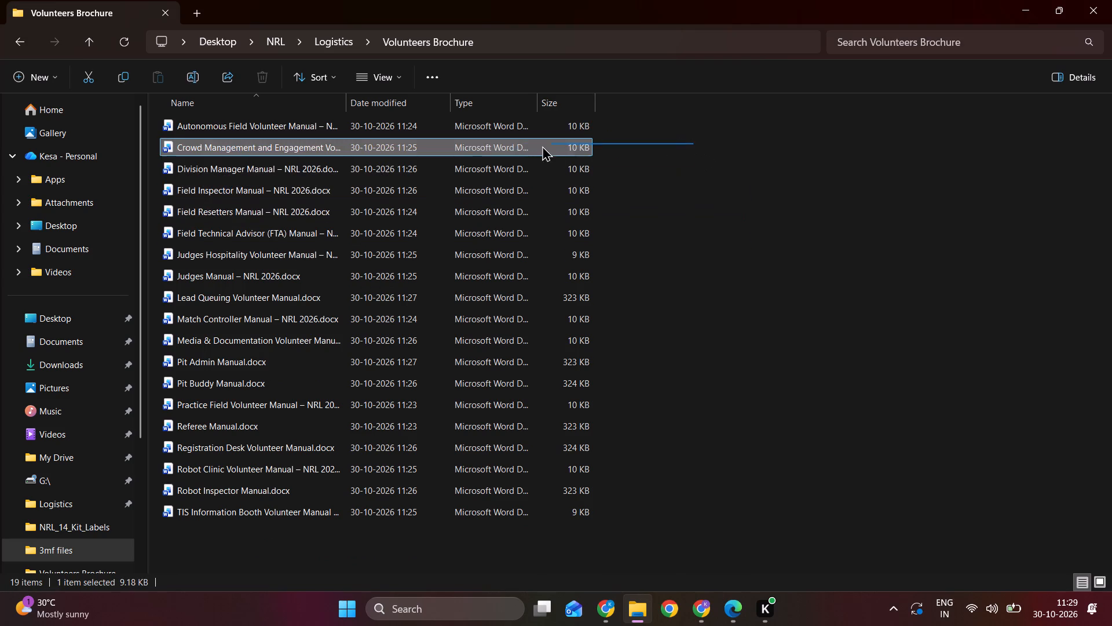
left_click_drag(679, 118, 492, 509)
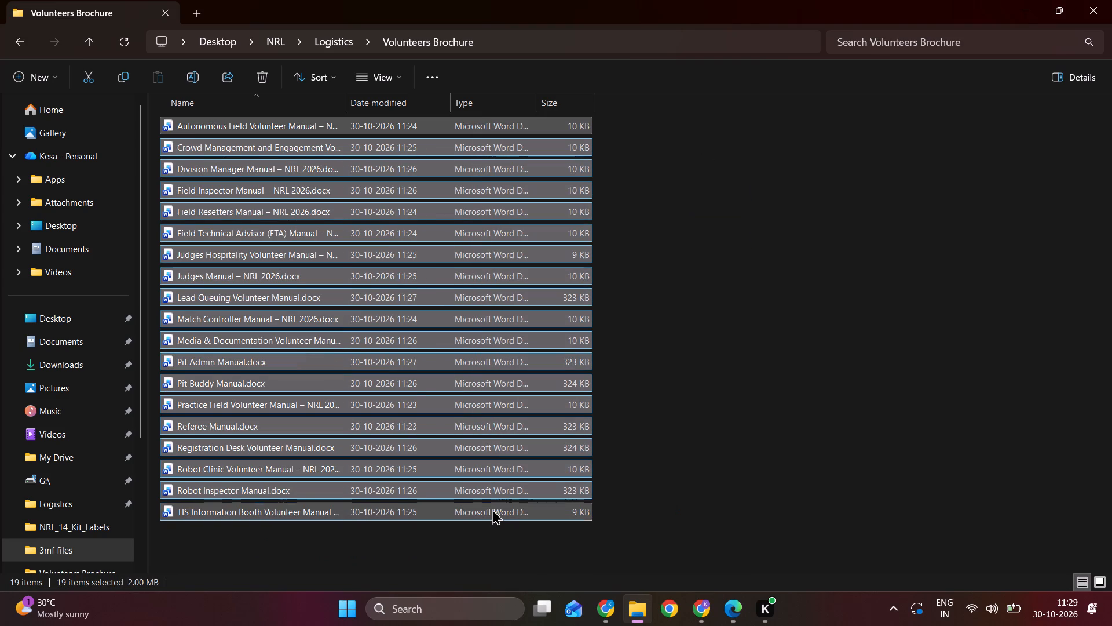
key("ctrl+c")
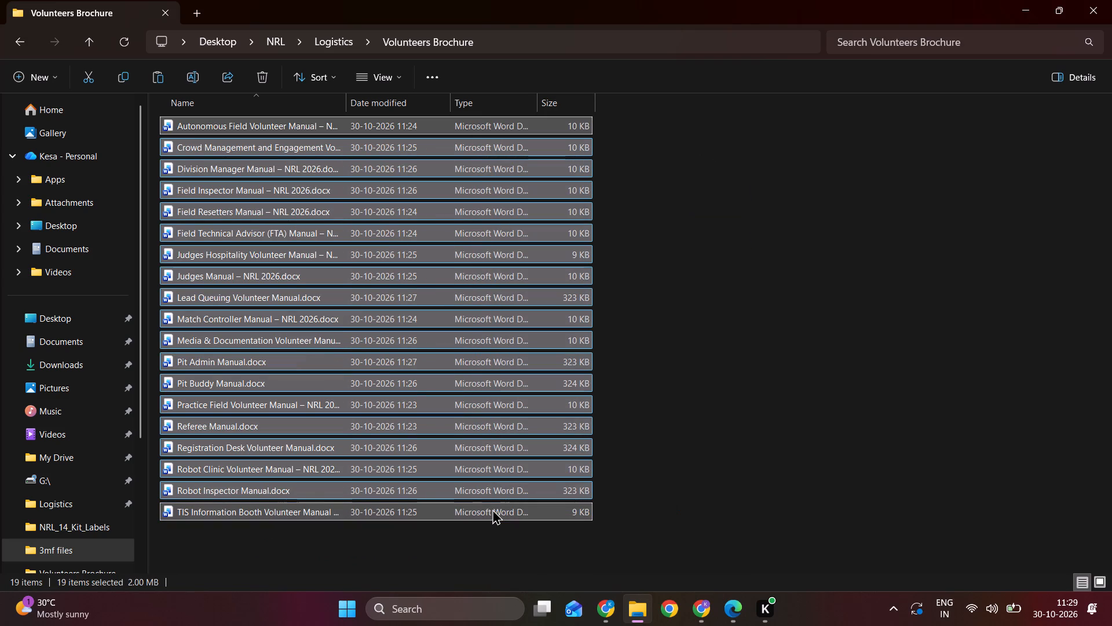
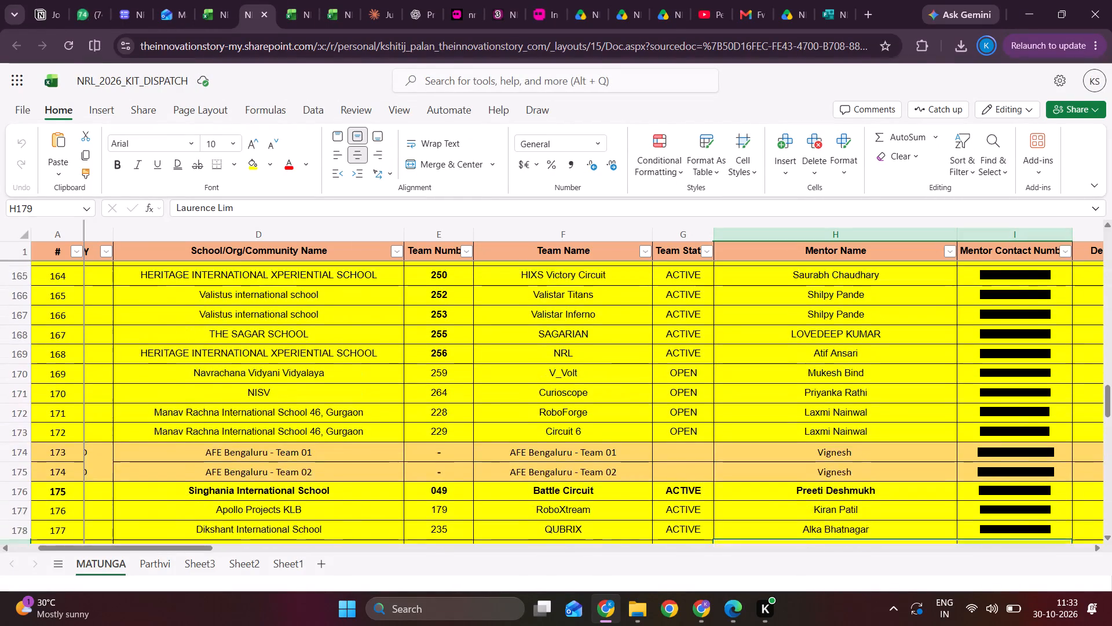
Locate team 217, Tech Titans, in the NRL_2026_KIT_DISPATCH sheet and select its mentor contact number cell.
scroll(350, 374, "up", 8)
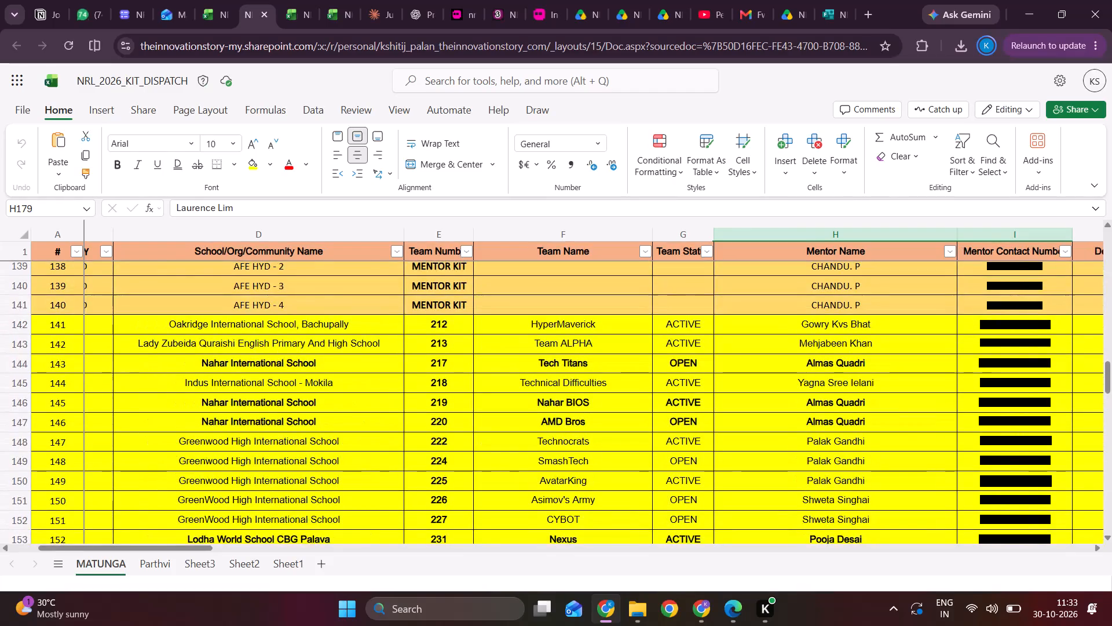
scroll(350, 374, "up", 1)
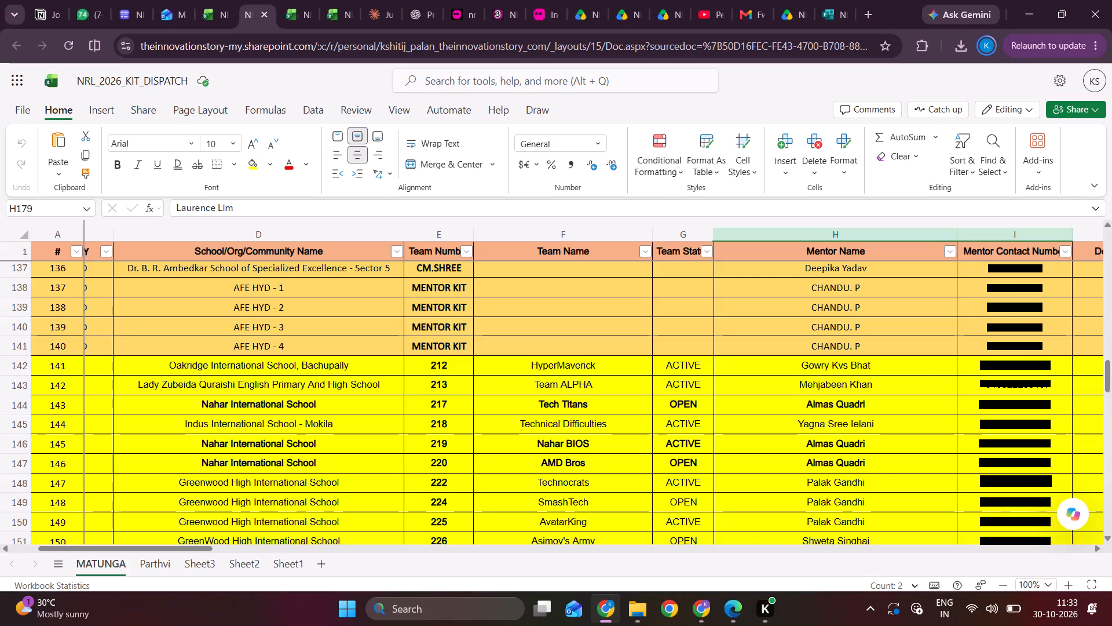
left_click(557, 403)
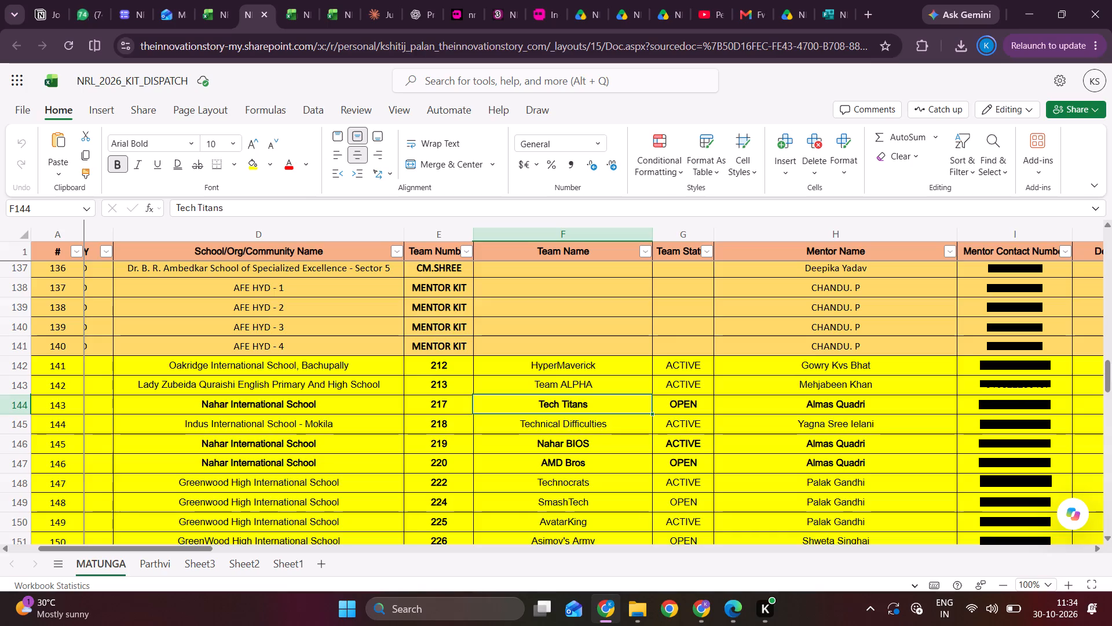
left_click(983, 404)
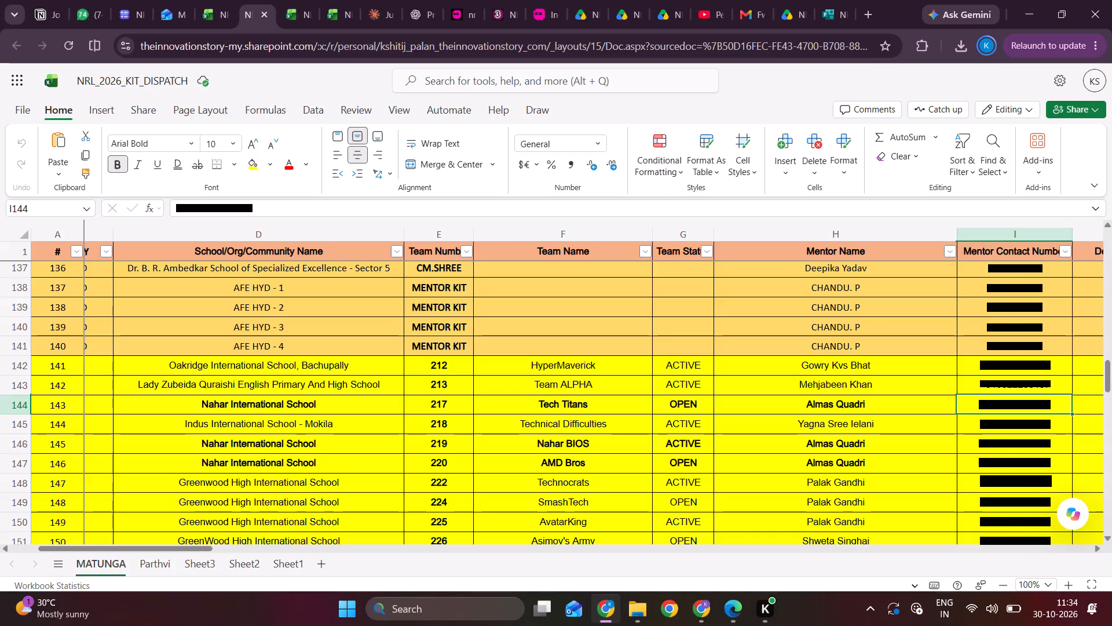
key("Escape")
Search the kit dispatch sheet for team number 231 and view its mentor and delivery coordinator details.
scroll(588, 363, "down", 7)
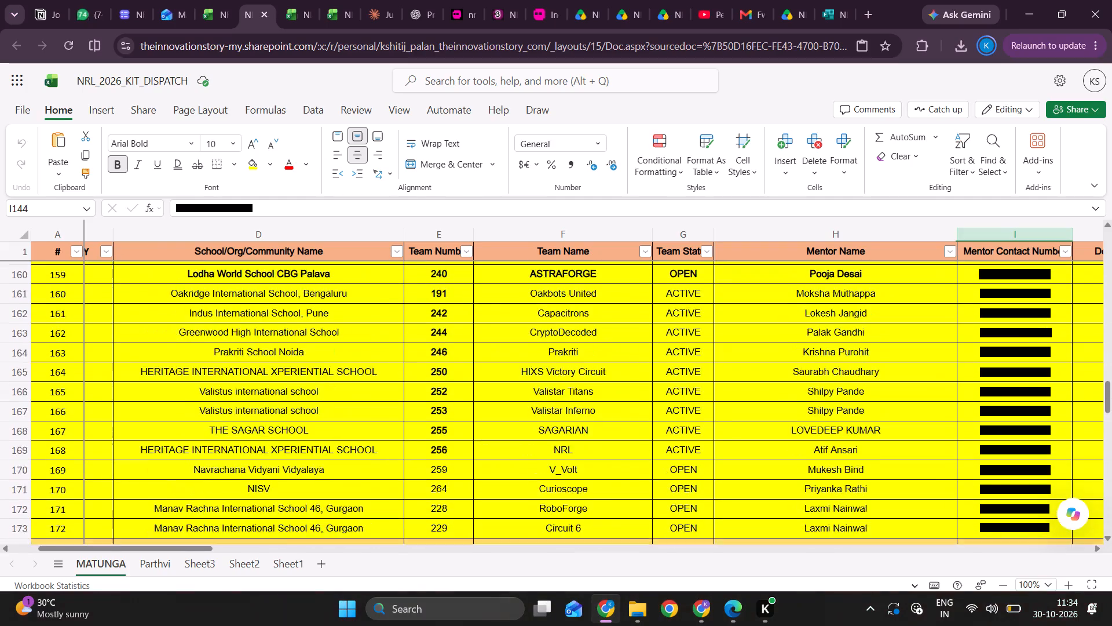
scroll(588, 363, "up", 5)
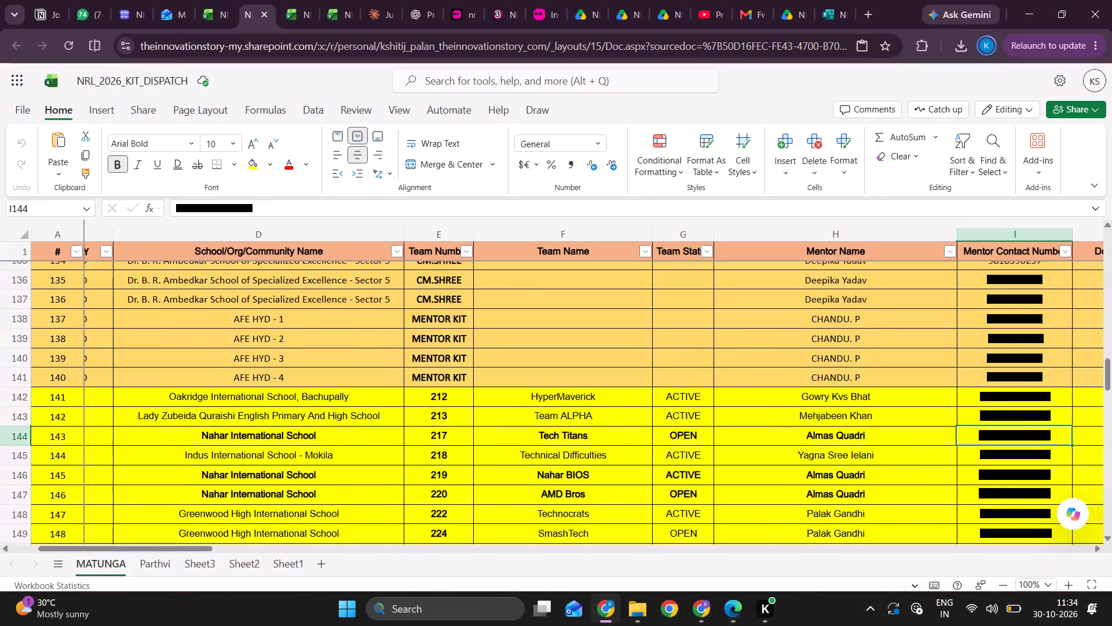
scroll(588, 363, "up", 6)
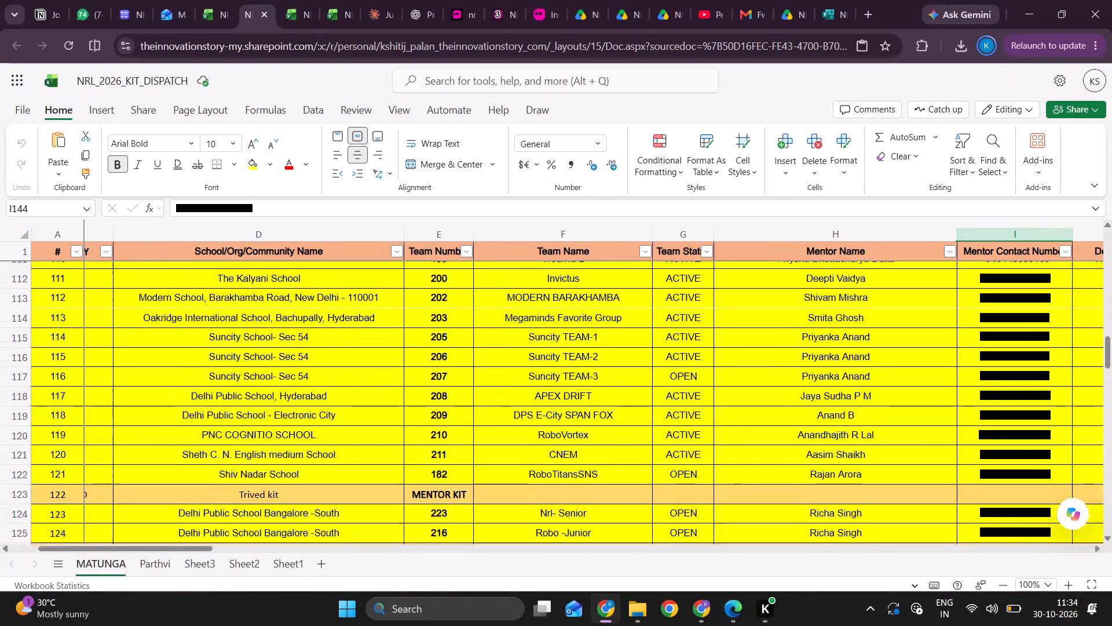
scroll(588, 363, "up", 6)
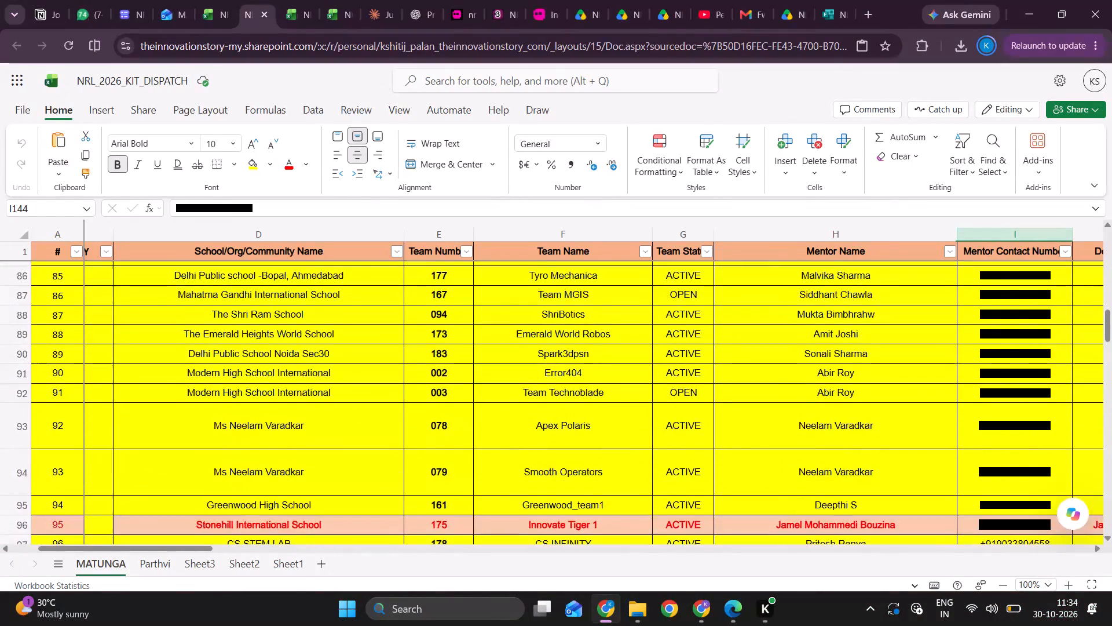
scroll(588, 363, "up", 4)
key("ctrl+f")
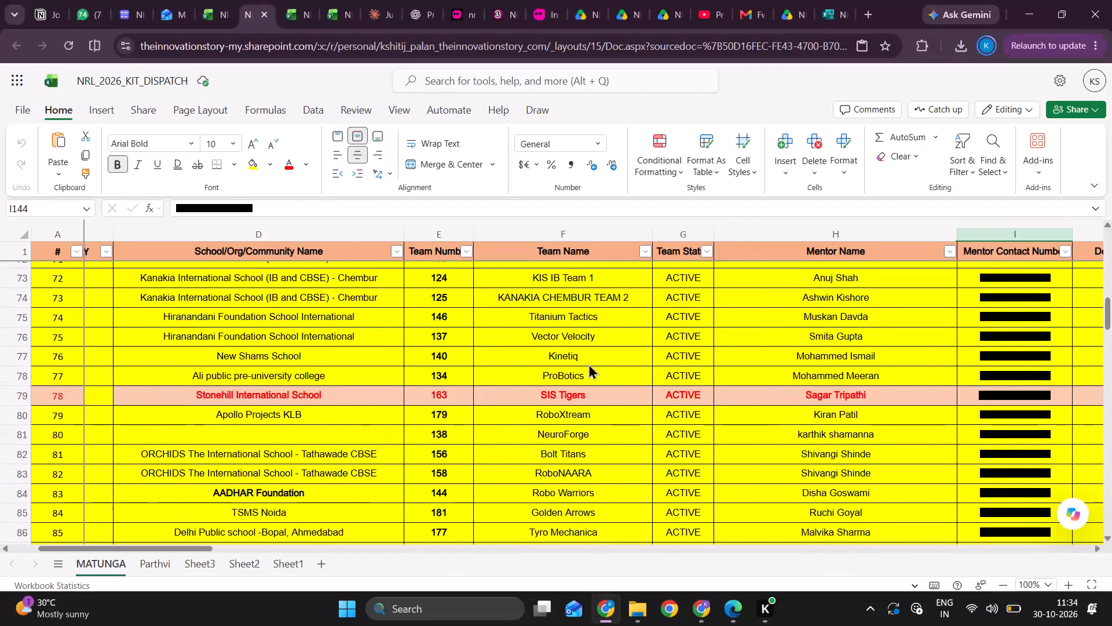
type("231")
key("Return")
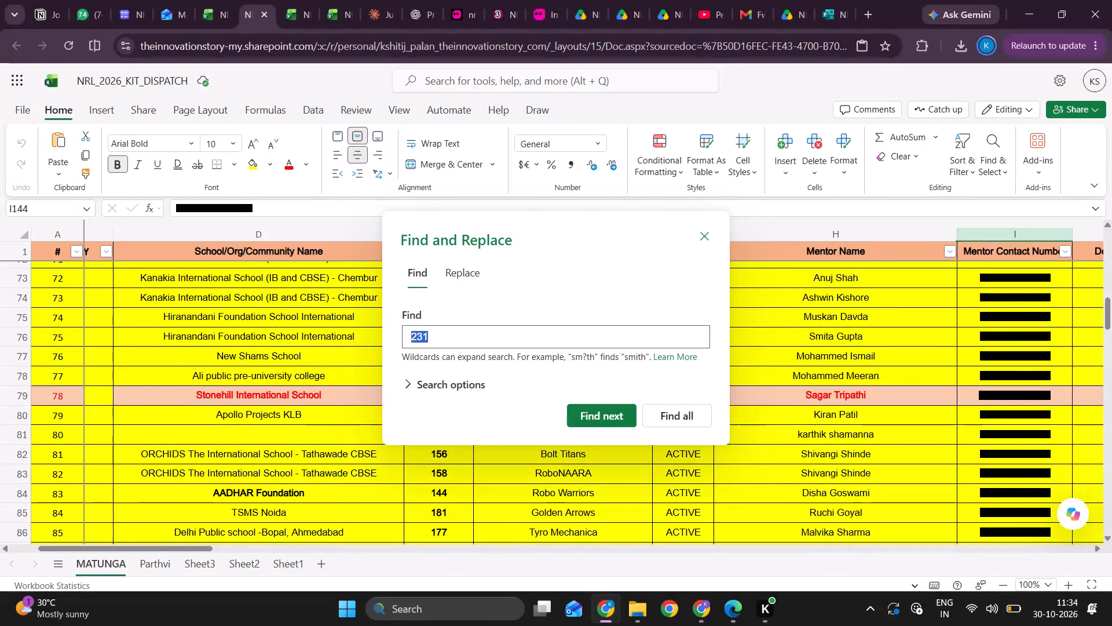
key("Return")
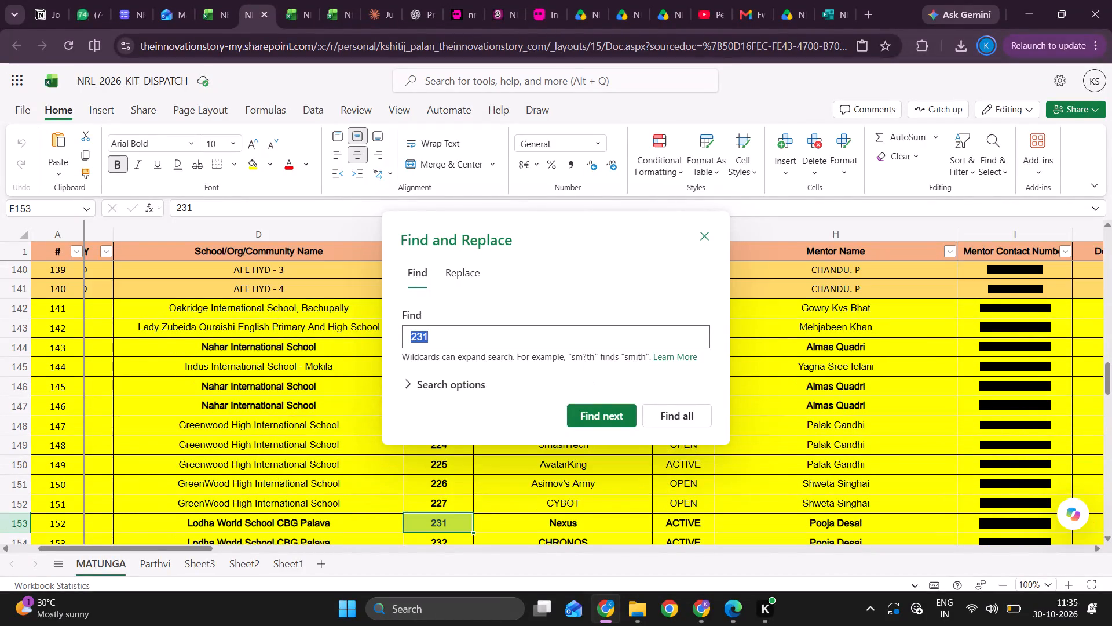
scroll(638, 480, "left", 3)
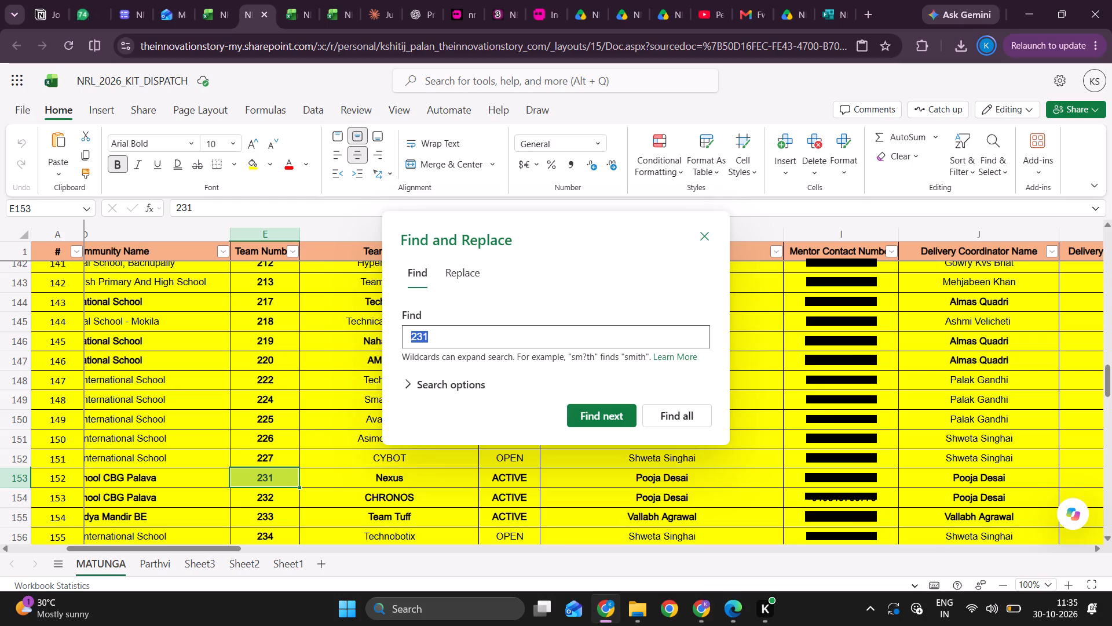
left_click(707, 231)
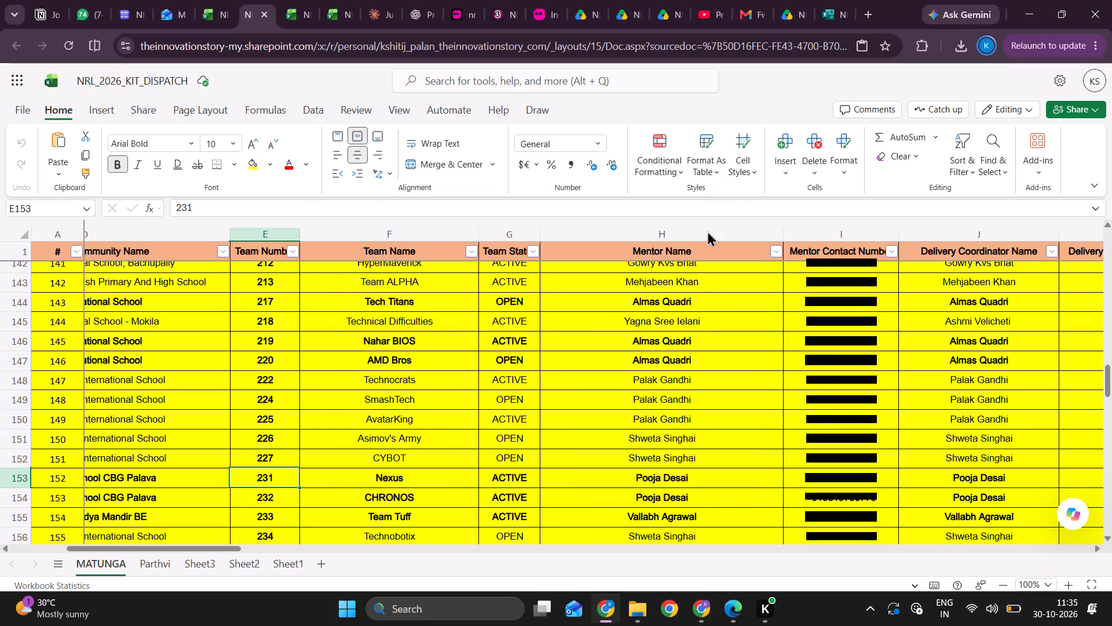
Switch to the NRL_TEAMS_PROBLEMS_TRACKER workbook and examine team #231's issue, status, contact and remarks.
left_click(292, 7)
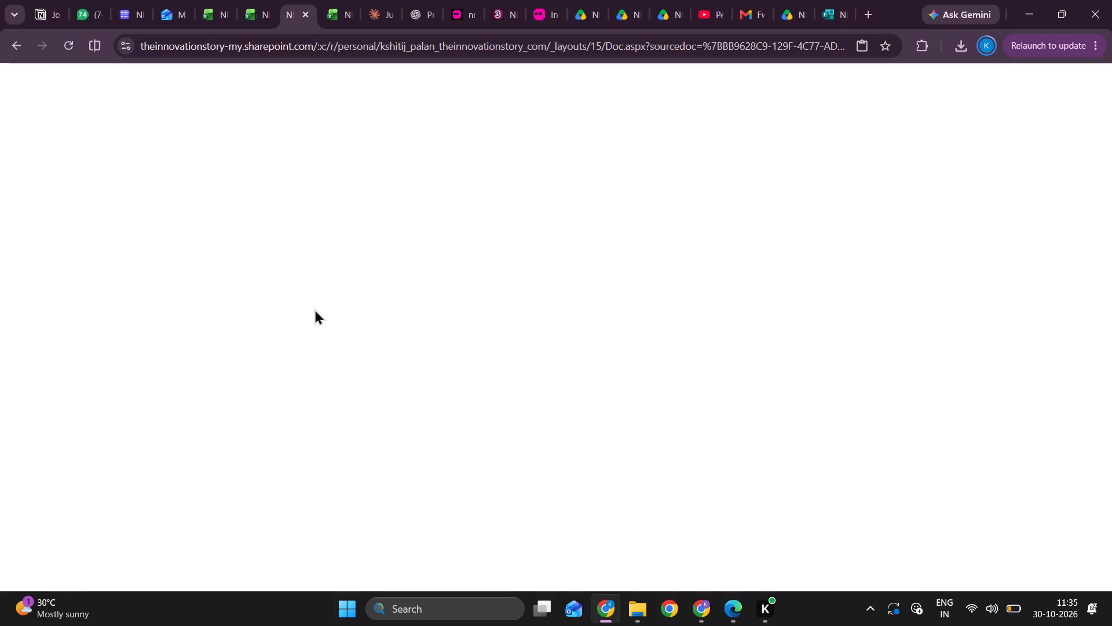
scroll(291, 403, "down", 1)
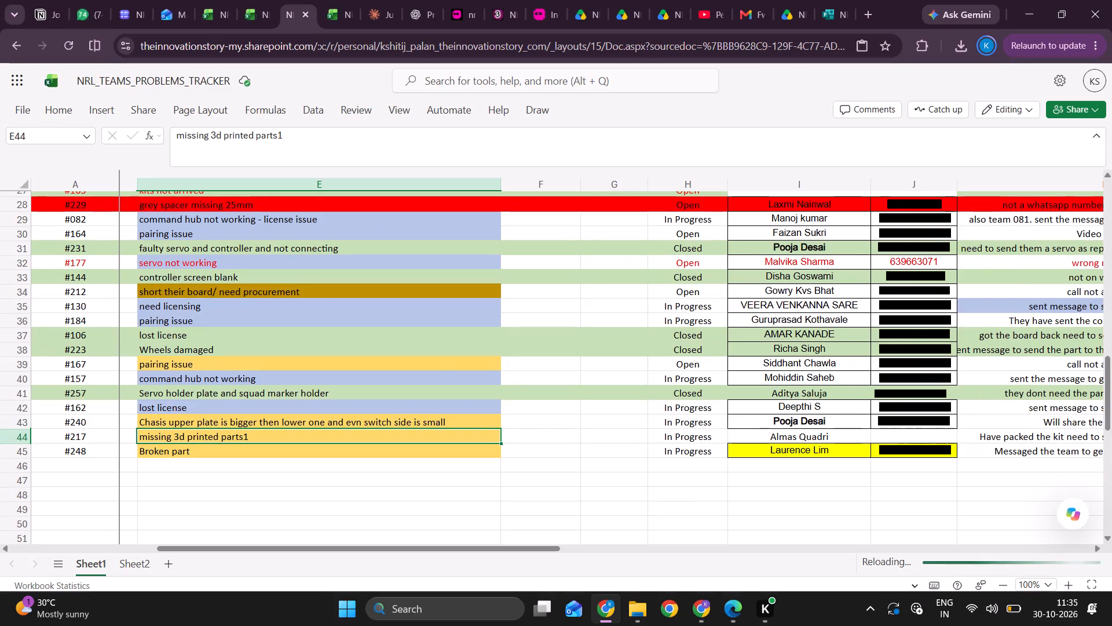
scroll(291, 403, "down", 1)
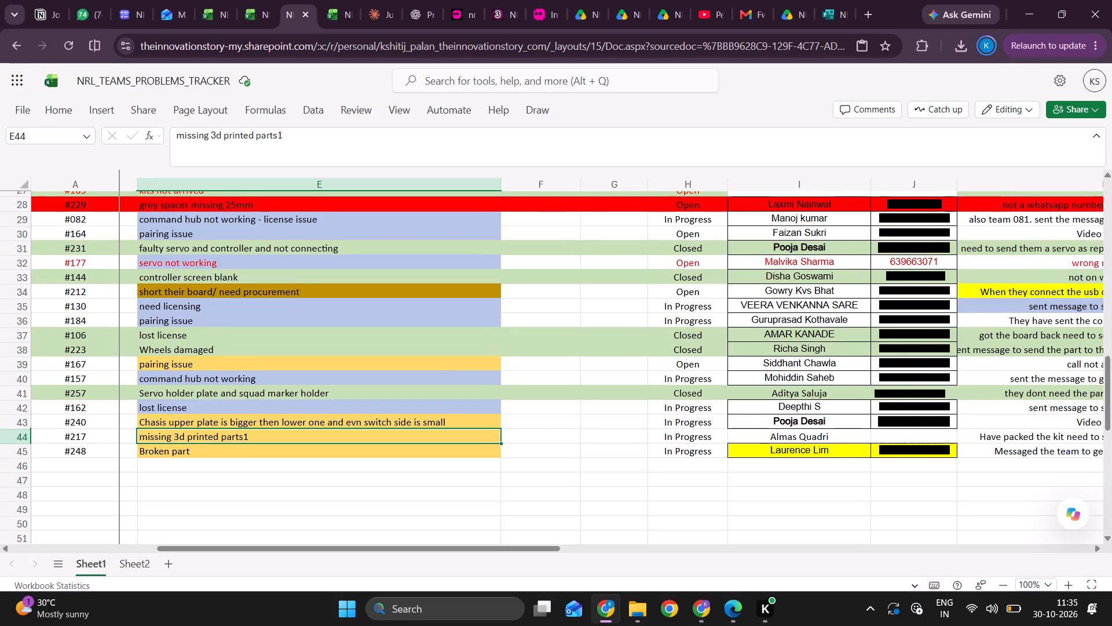
left_click(194, 474)
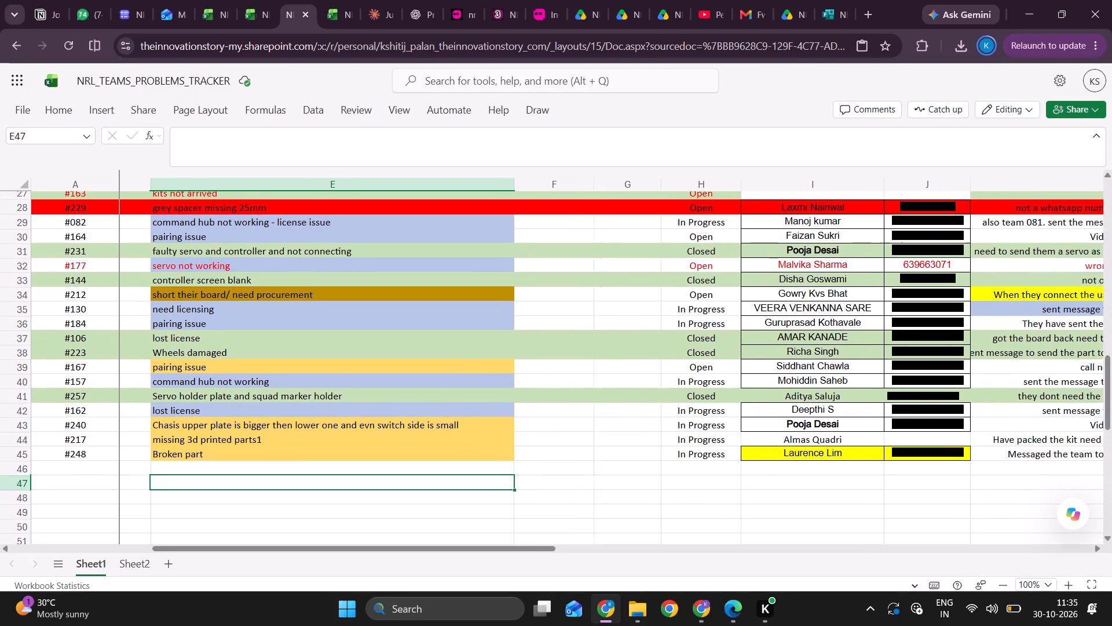
scroll(194, 474, "left", 2)
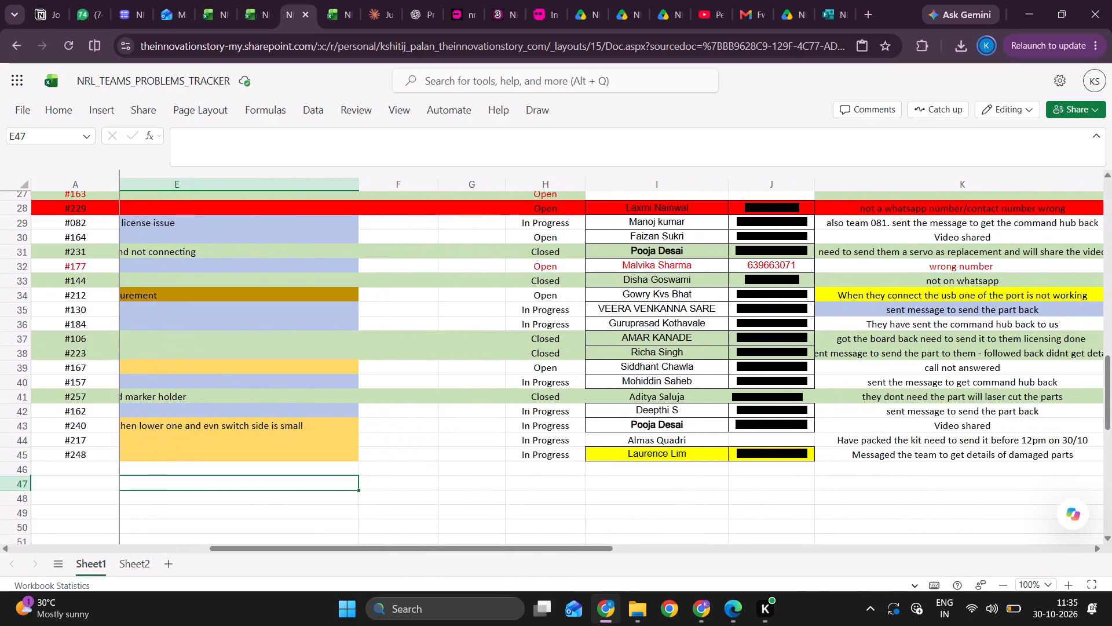
scroll(194, 474, "right", 1)
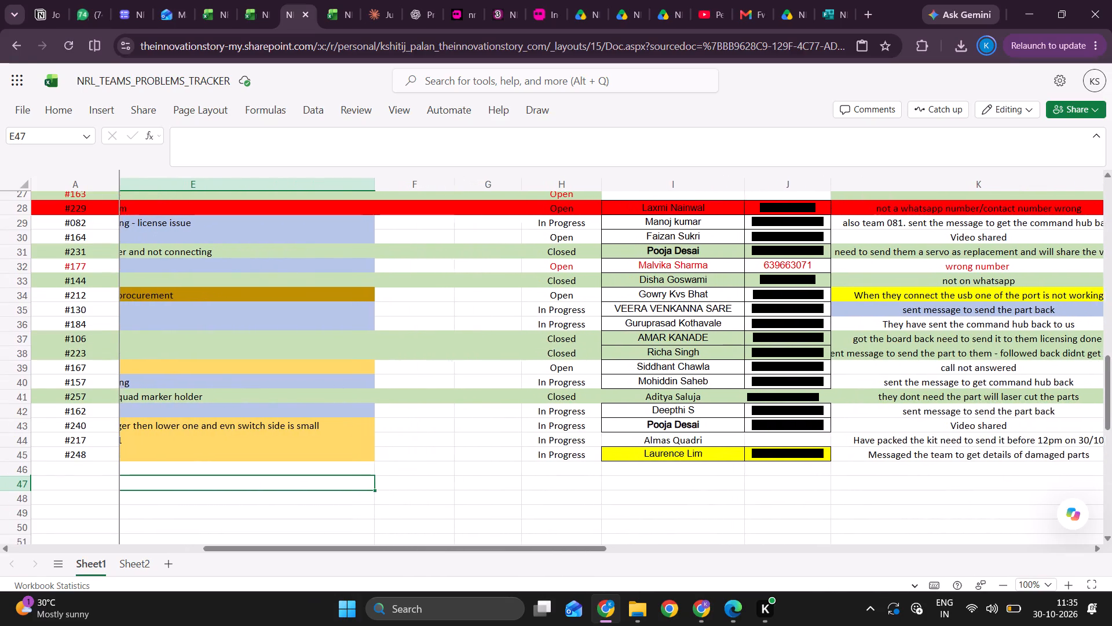
scroll(194, 474, "right", 1)
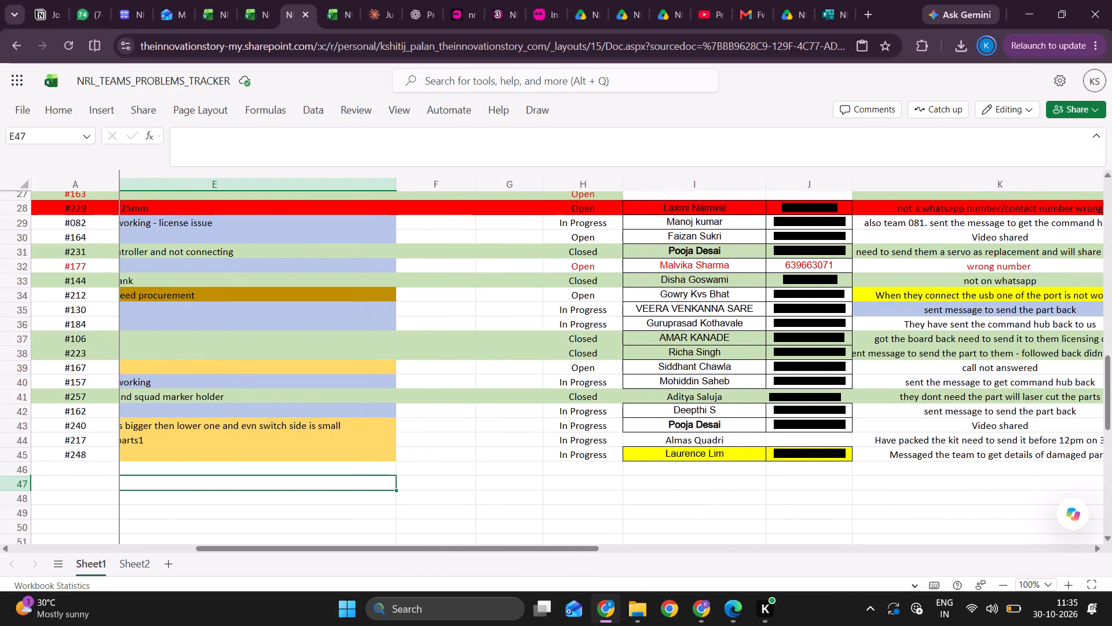
left_click(120, 250)
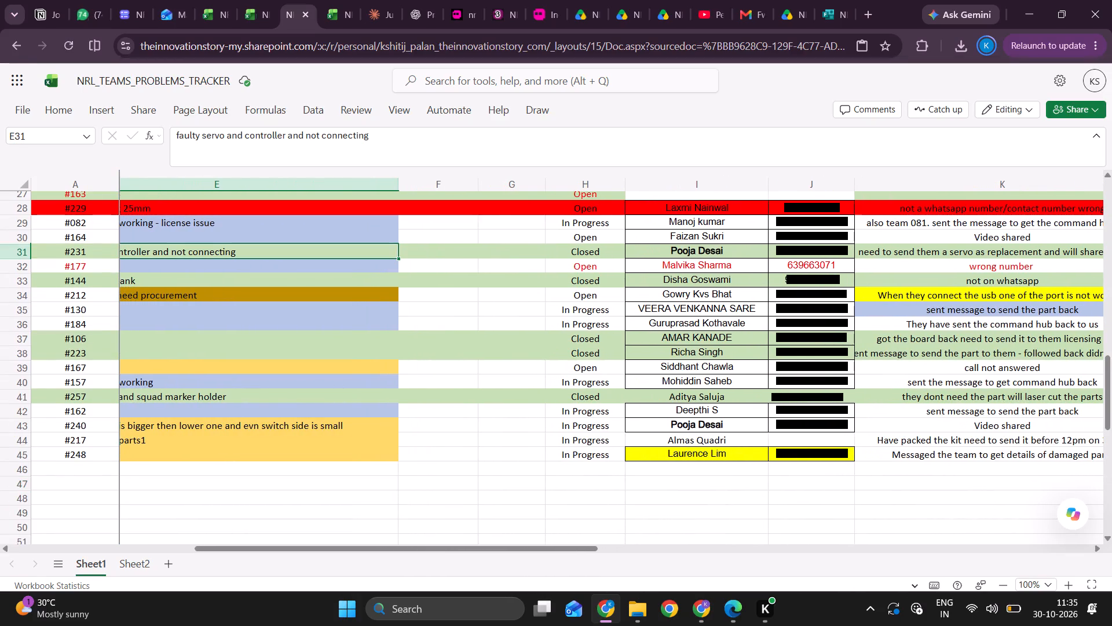
scroll(535, 292, "left", 1)
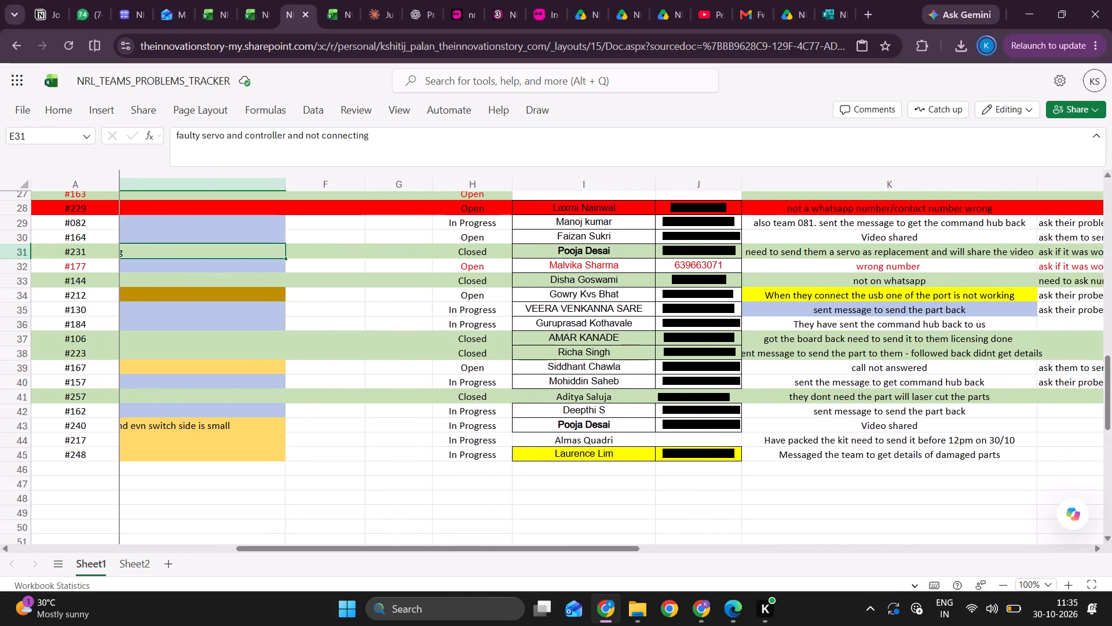
scroll(535, 292, "left", 1)
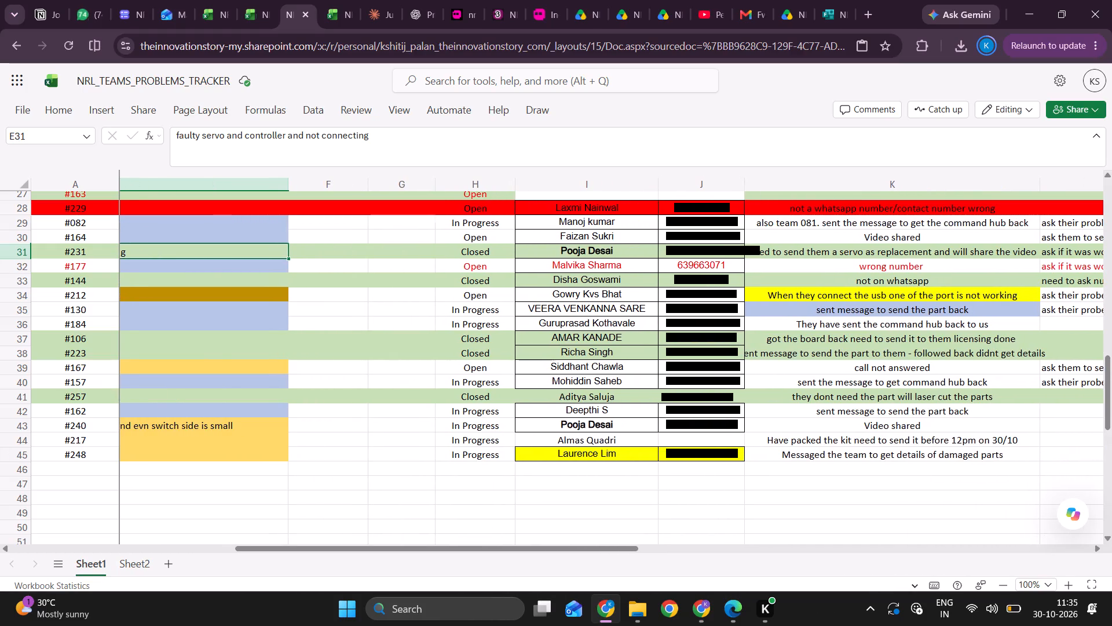